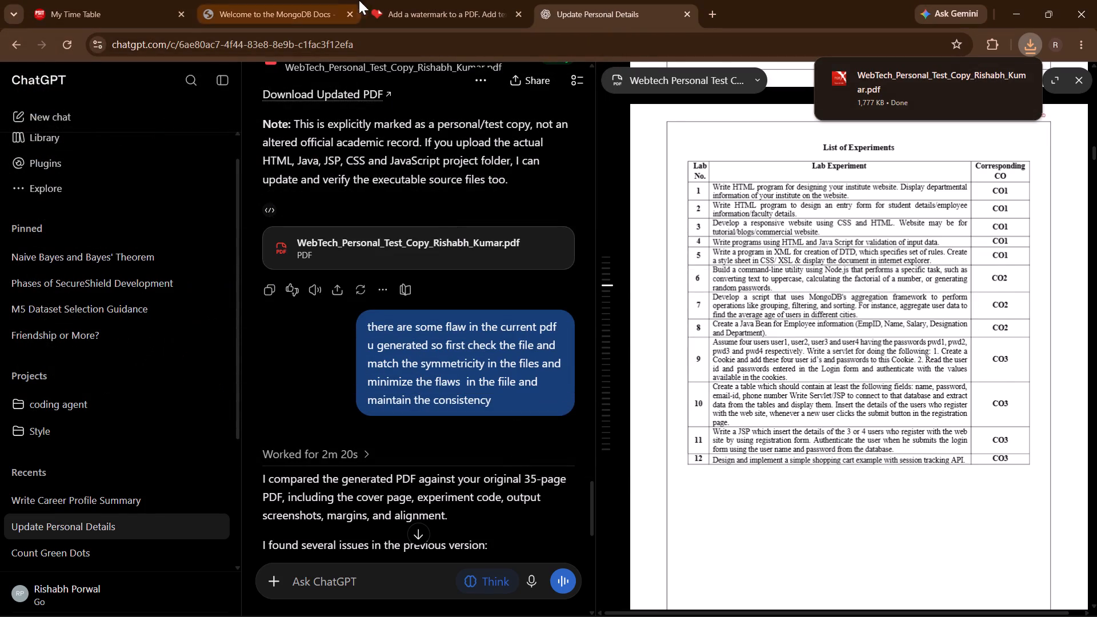
Load the newly downloaded Web Technology test-copy PDF into iLovePDF's Add watermark tool.
left_click(415, 0)
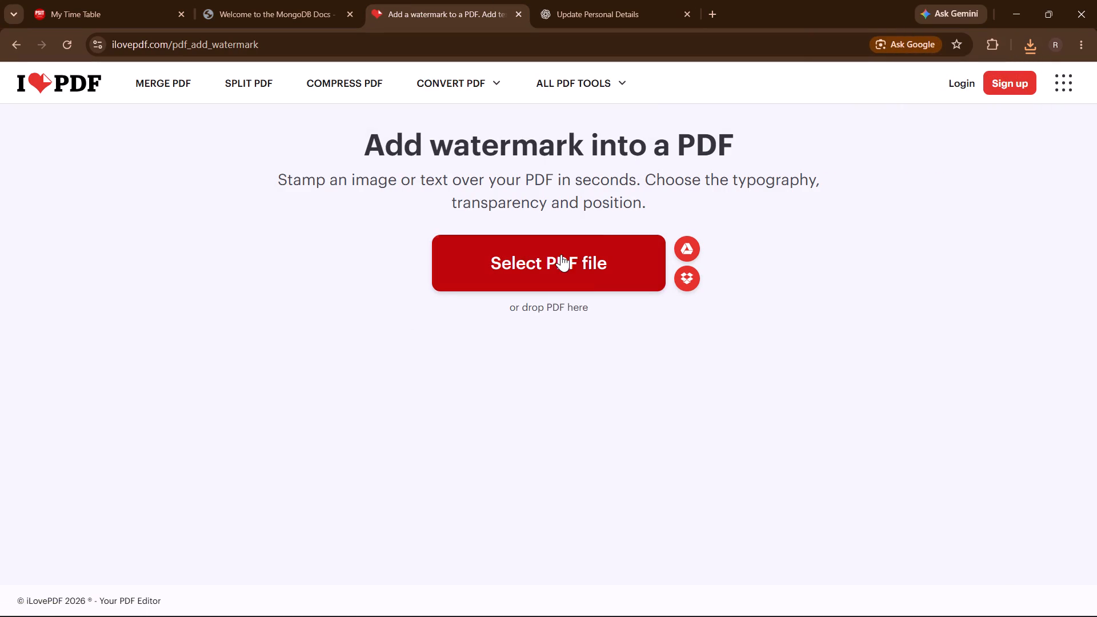
left_click(561, 254)
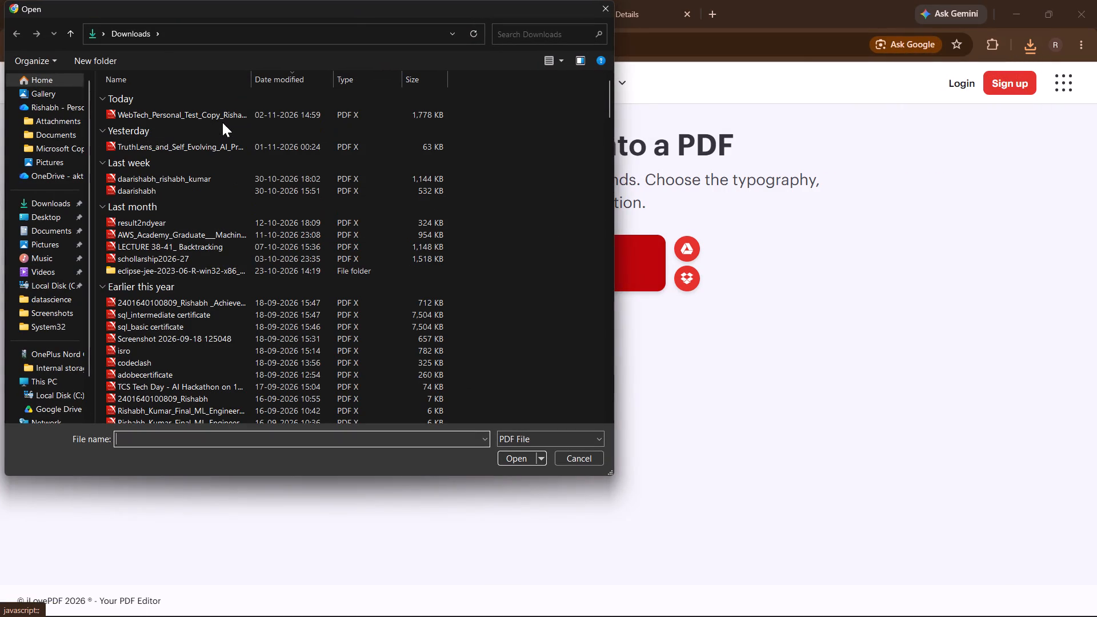
left_click(227, 116)
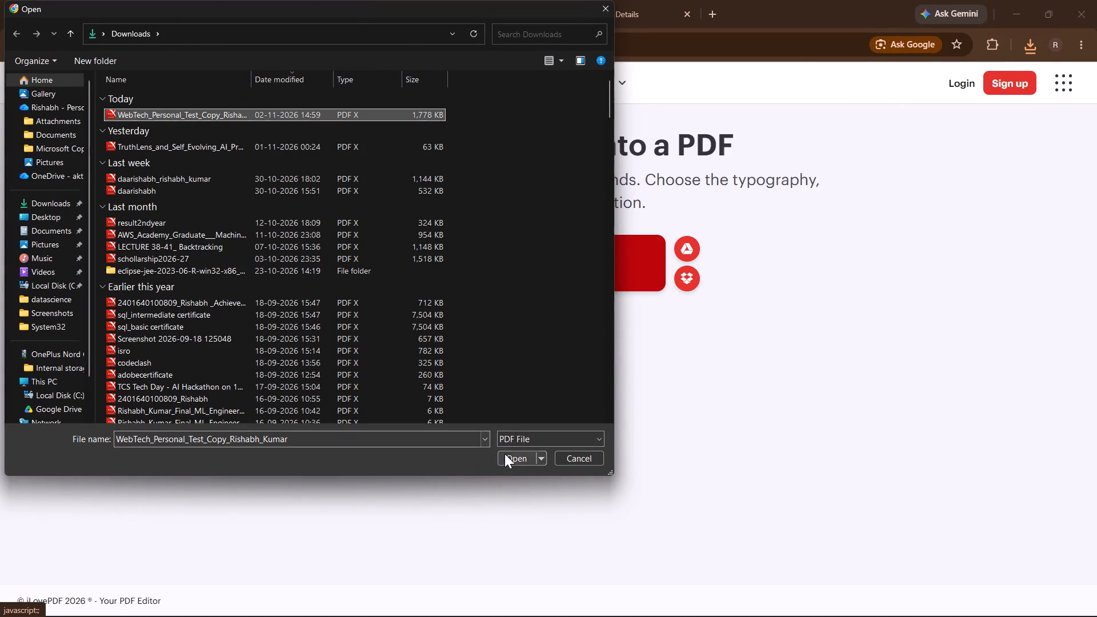
left_click(506, 454)
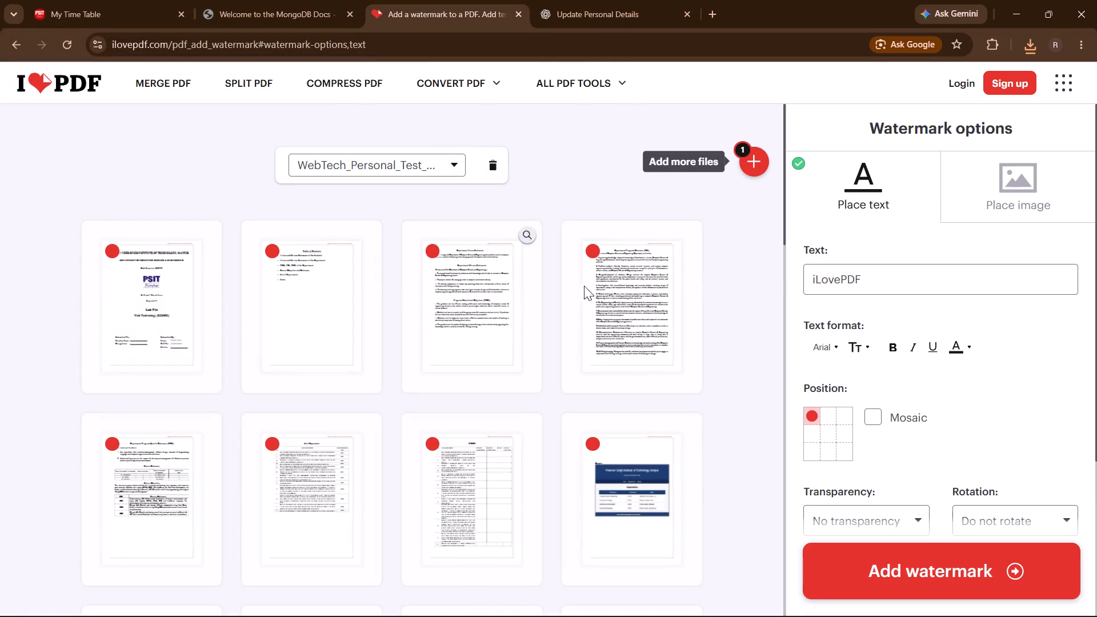
Replace the default watermark text with the student's roll number and apply the watermark to the PDF.
left_click(859, 283)
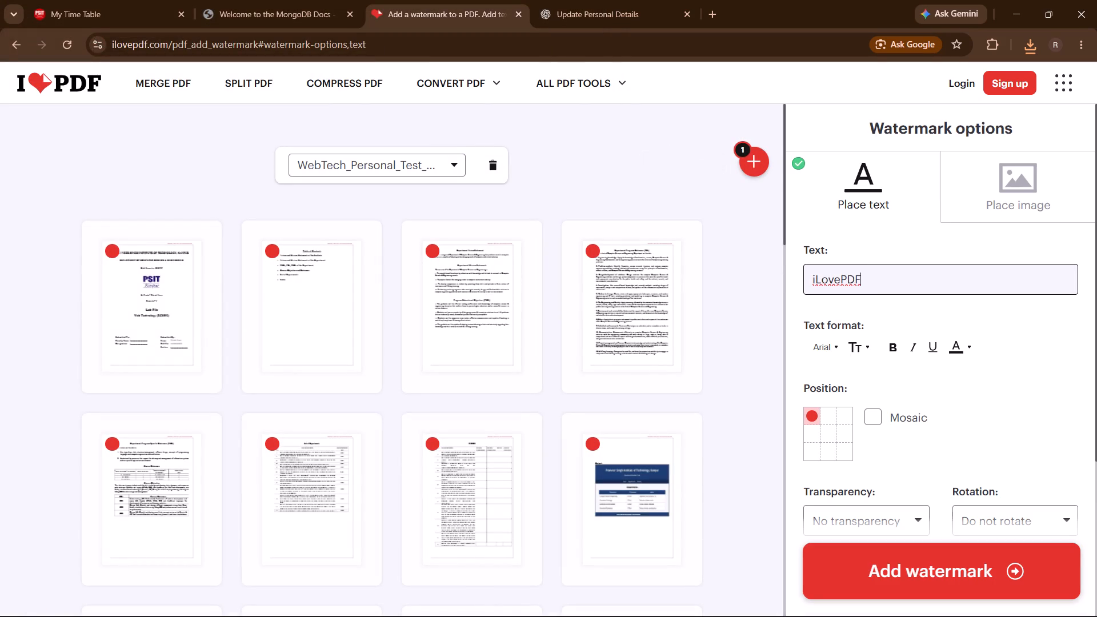
left_click_drag(868, 281, 792, 276)
key("BackSpace")
key("2")
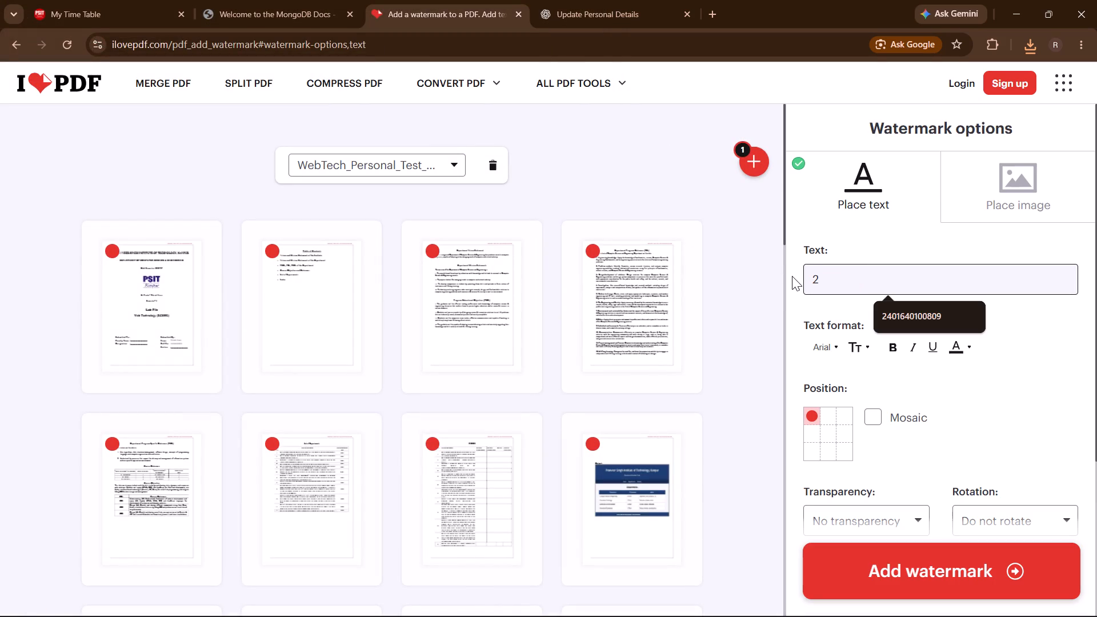
left_click(947, 316)
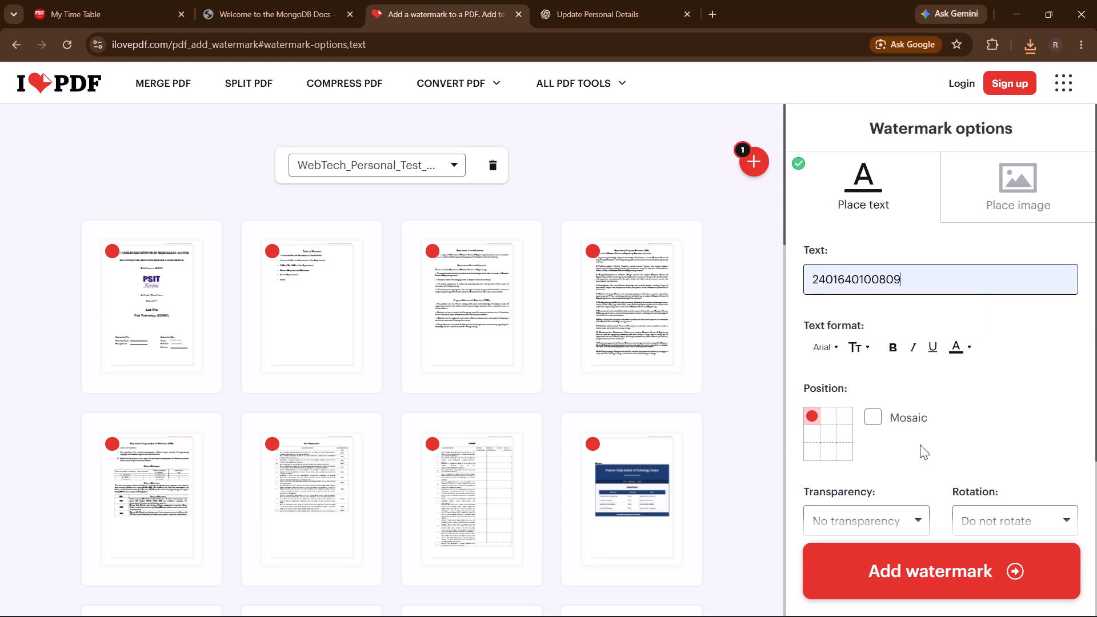
left_click(884, 558)
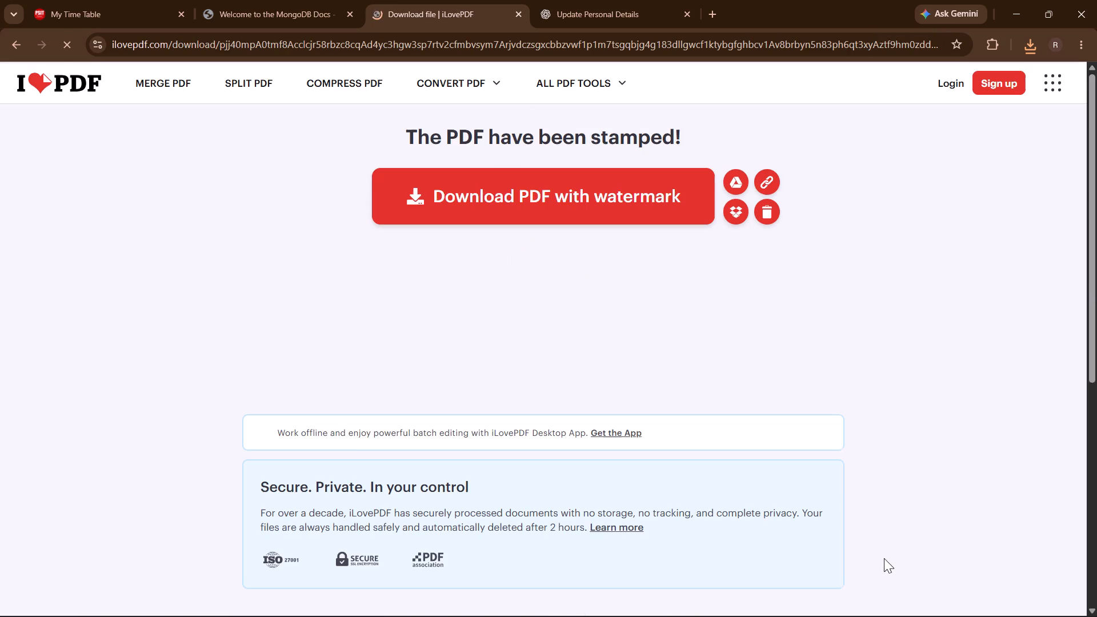
Download the watermarked Web Technology PDF to the Downloads folder under its suggested file name.
scroll(661, 483, "down", 3)
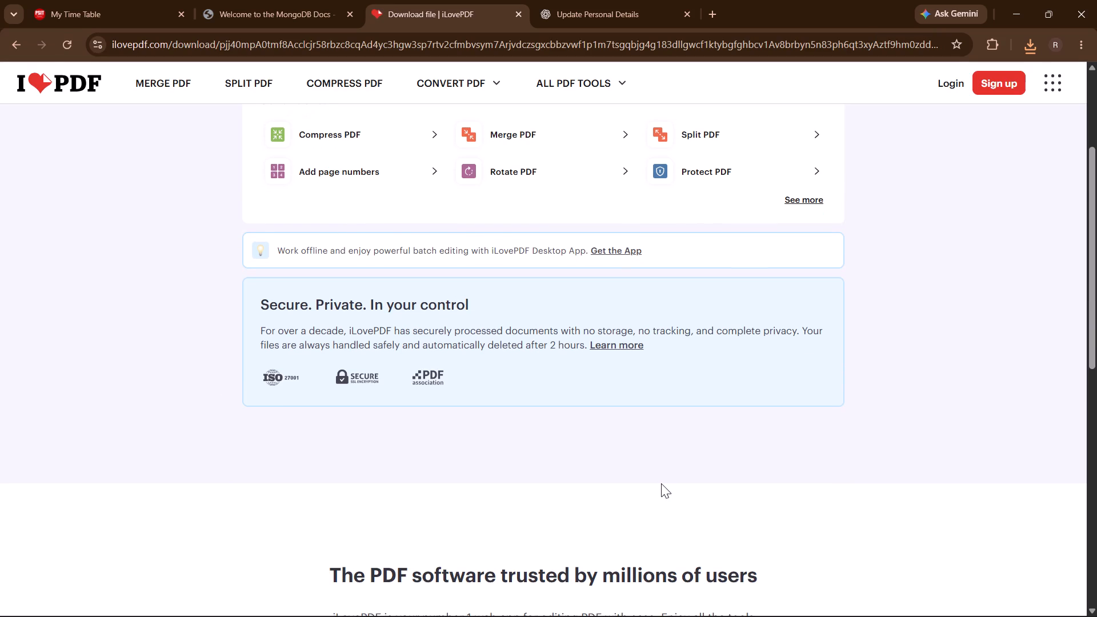
scroll(661, 483, "up", 3)
left_click(533, 174)
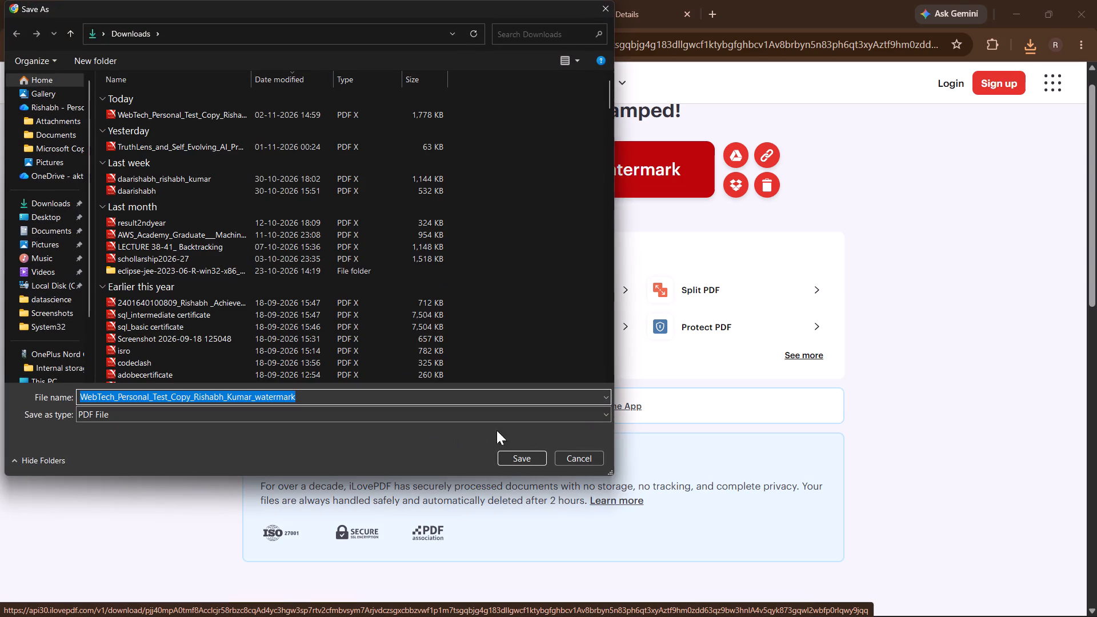
left_click(517, 461)
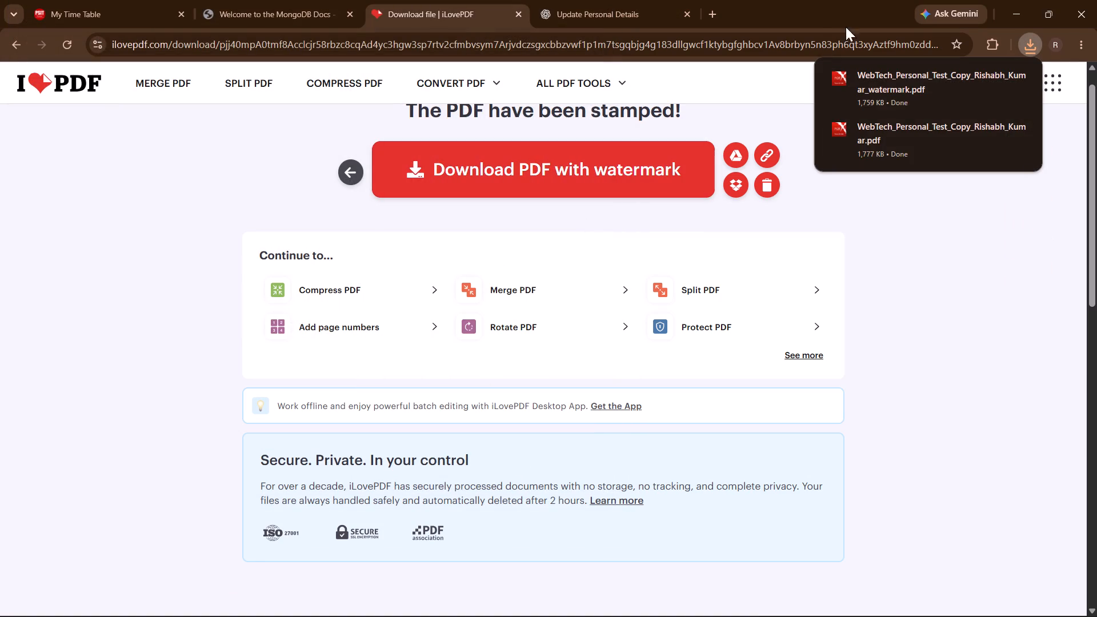
Open the downloaded watermarked PDF and examine the roll number's placement from the cover page to the Table of Contents.
left_click(907, 70)
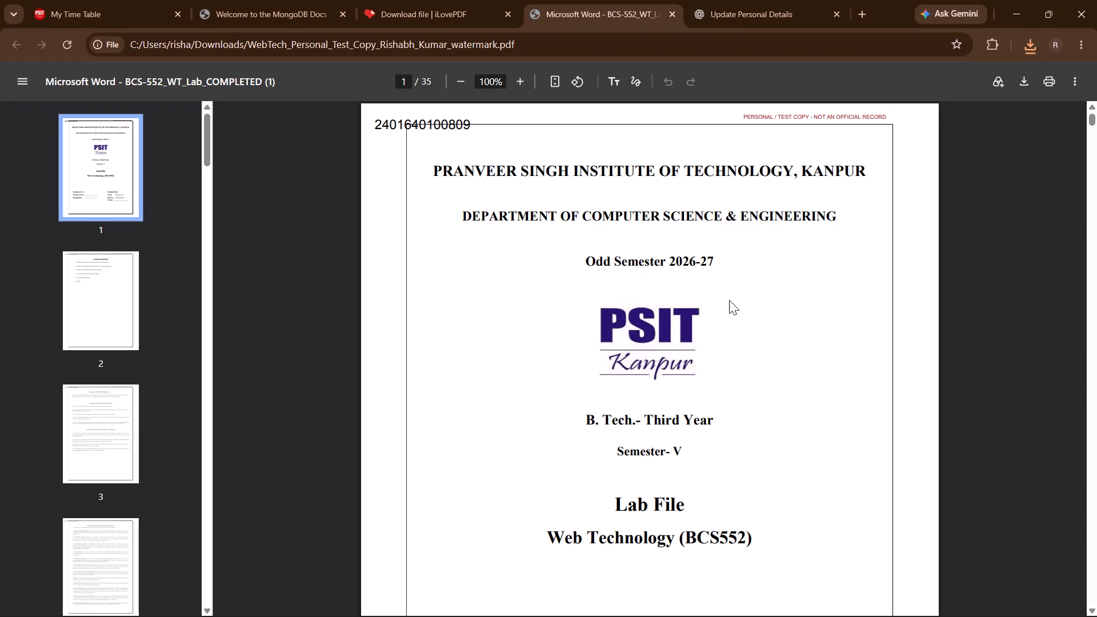
scroll(608, 245, "down", 3)
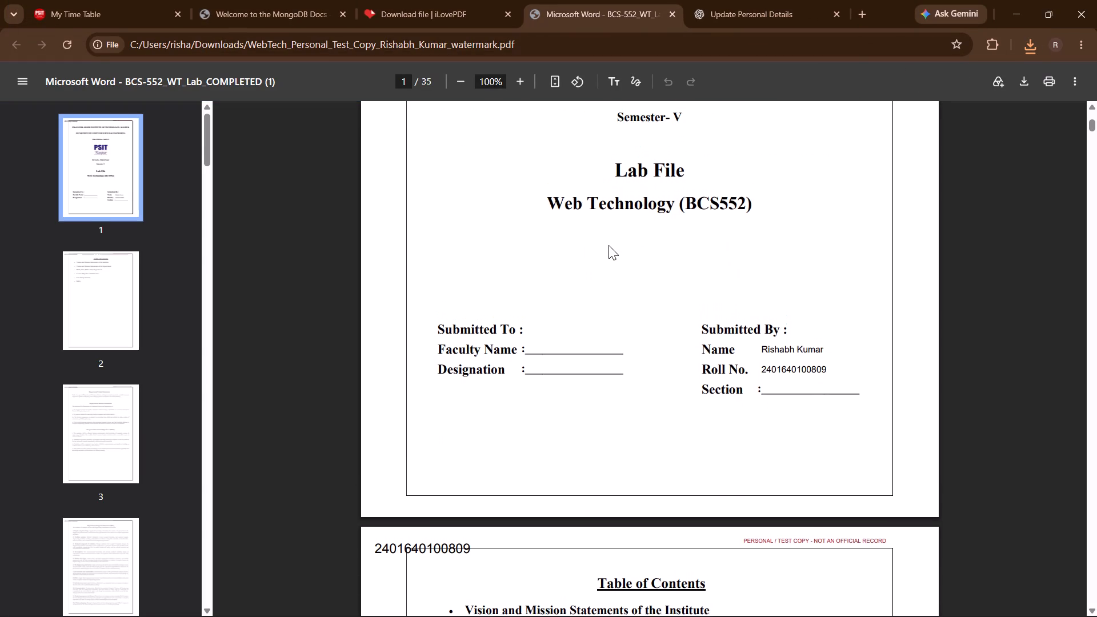
Return to iLovePDF's Add watermark tool and load the unwatermarked Web Technology test-copy PDF from Downloads again.
left_click(437, 0)
scroll(527, 169, "up", 1)
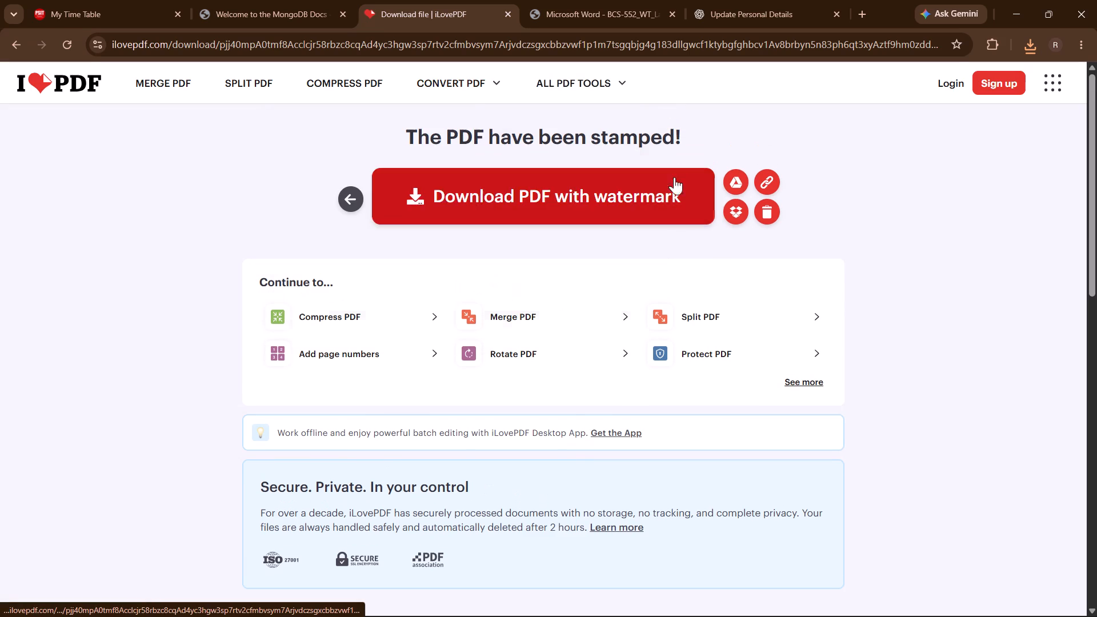
left_click(5, 39)
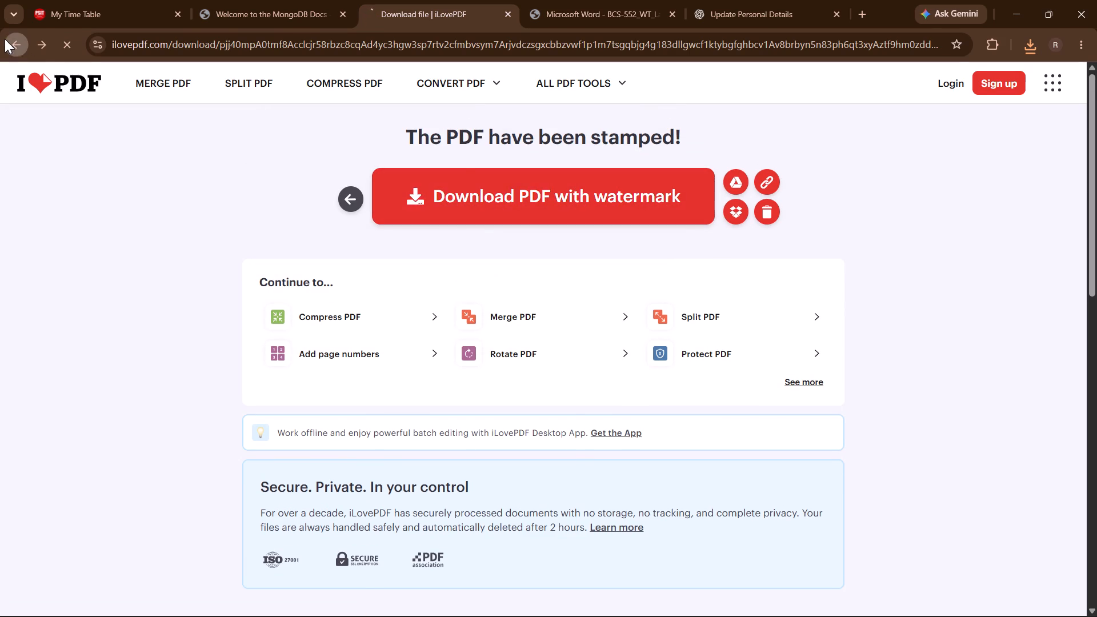
left_click(598, 273)
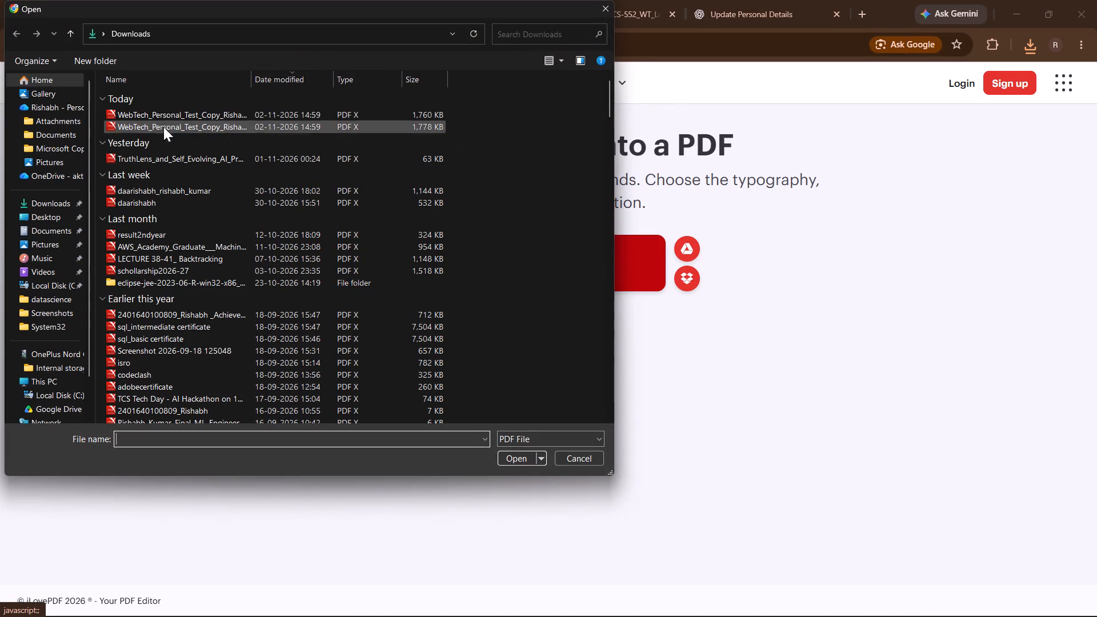
left_click(162, 131)
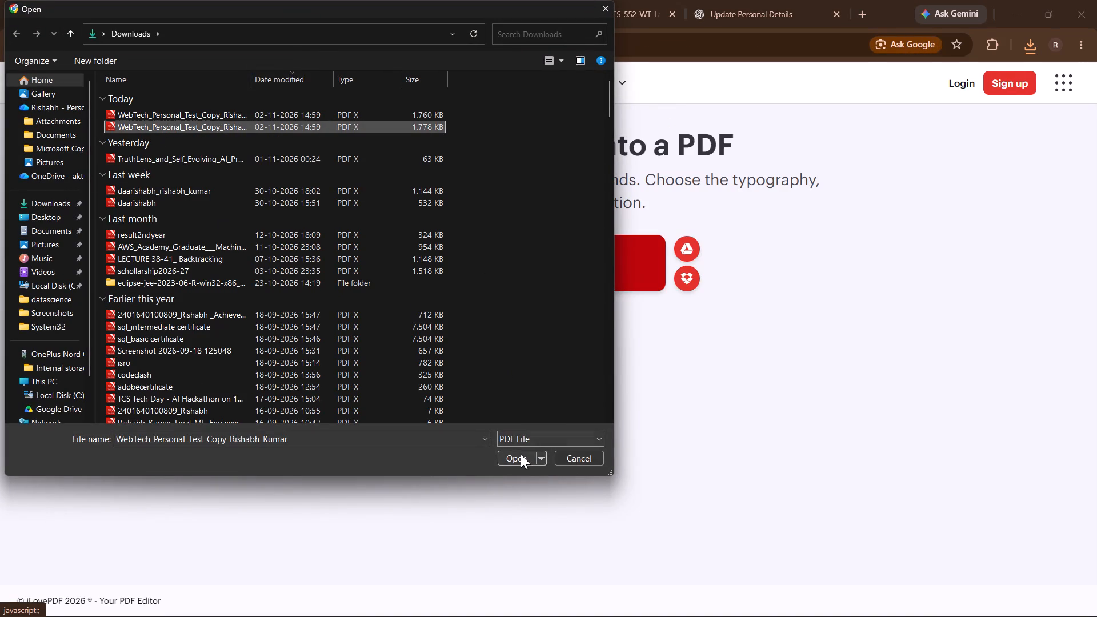
left_click(521, 454)
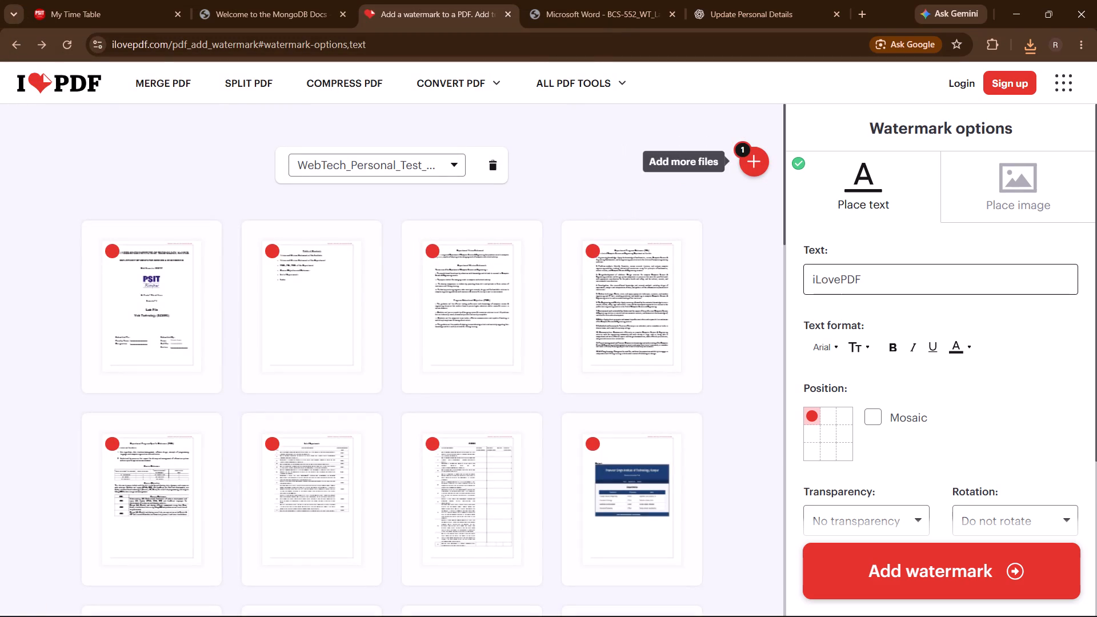
Replace the default watermark text with the student's roll number for the reloaded PDF.
left_click_drag(872, 272, 766, 285)
key("BackSpace")
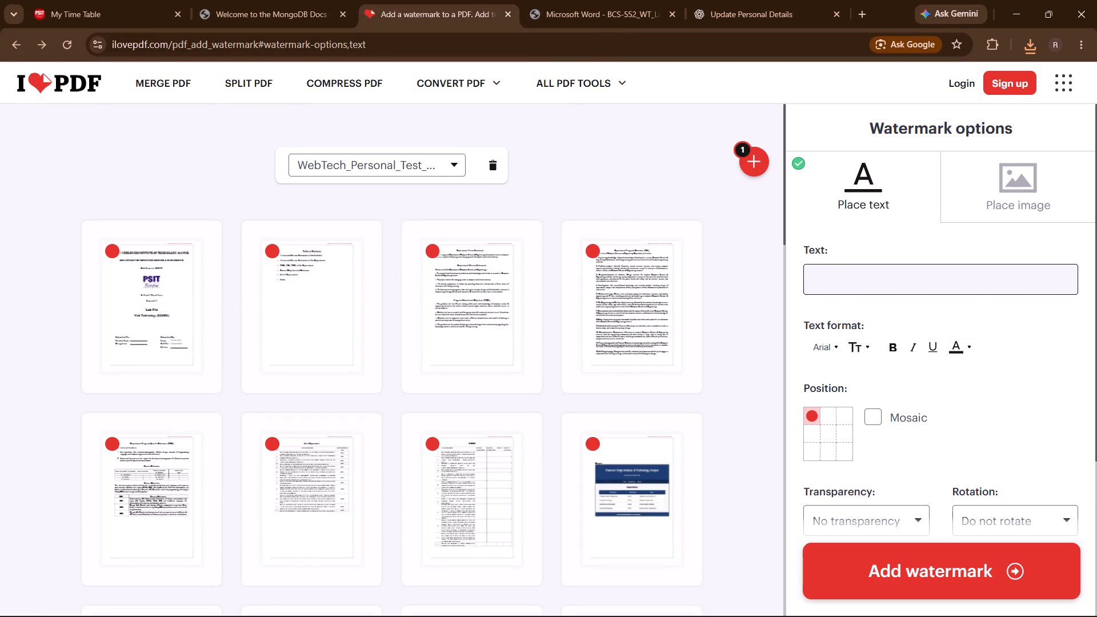
key("2")
left_click(912, 308)
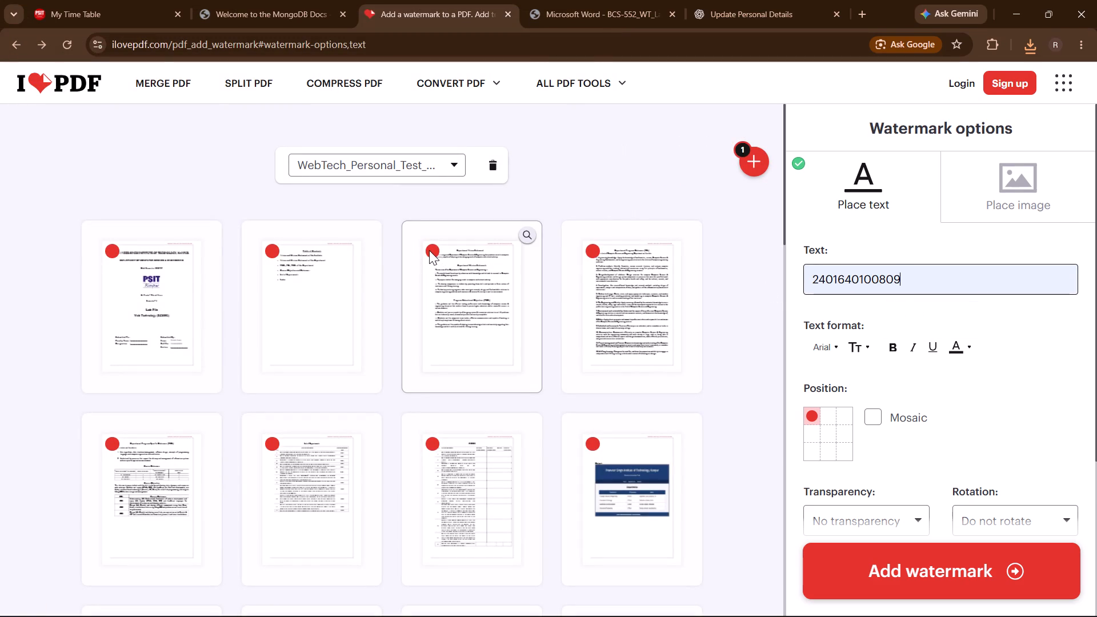
Position the roll number watermark at the top centre of the pages.
left_click_drag(429, 250, 459, 301)
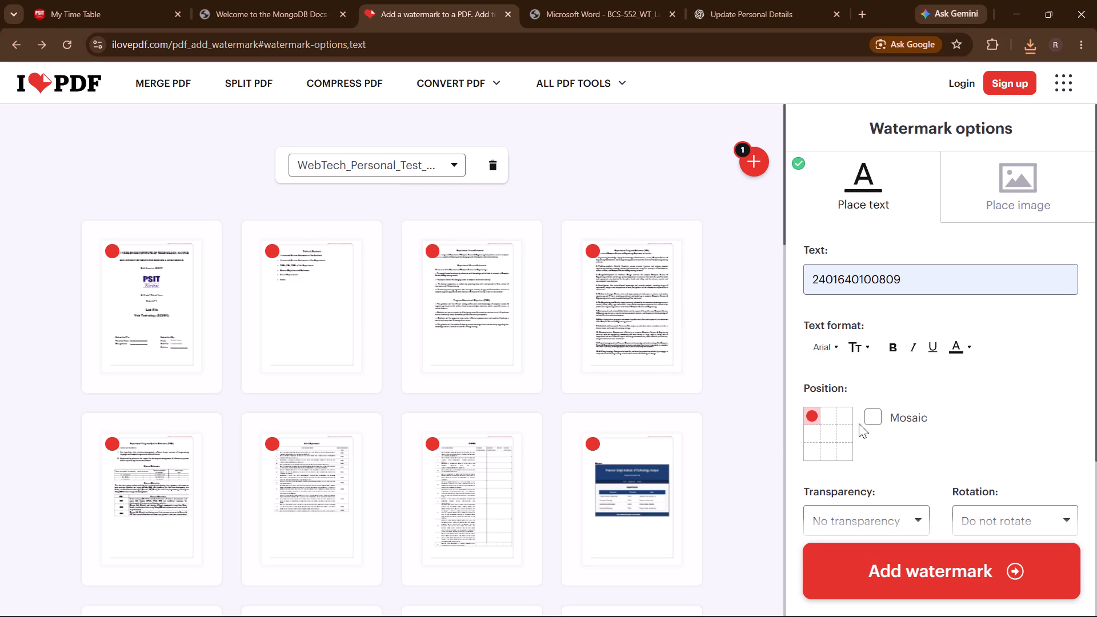
left_click_drag(810, 416, 823, 430)
left_click_drag(823, 430, 813, 422)
left_click(830, 416)
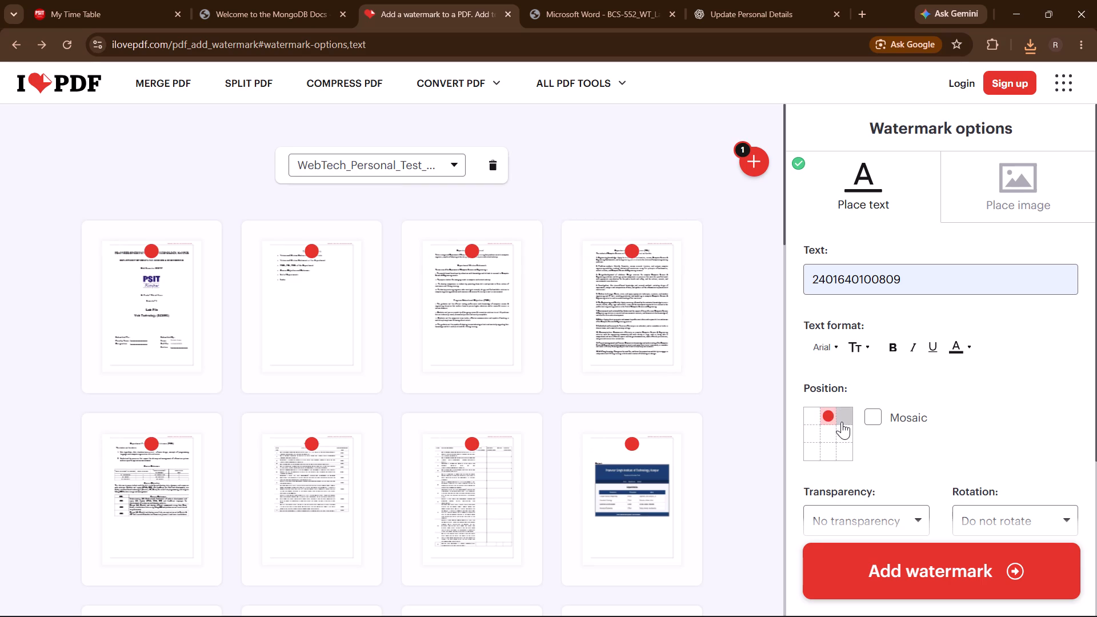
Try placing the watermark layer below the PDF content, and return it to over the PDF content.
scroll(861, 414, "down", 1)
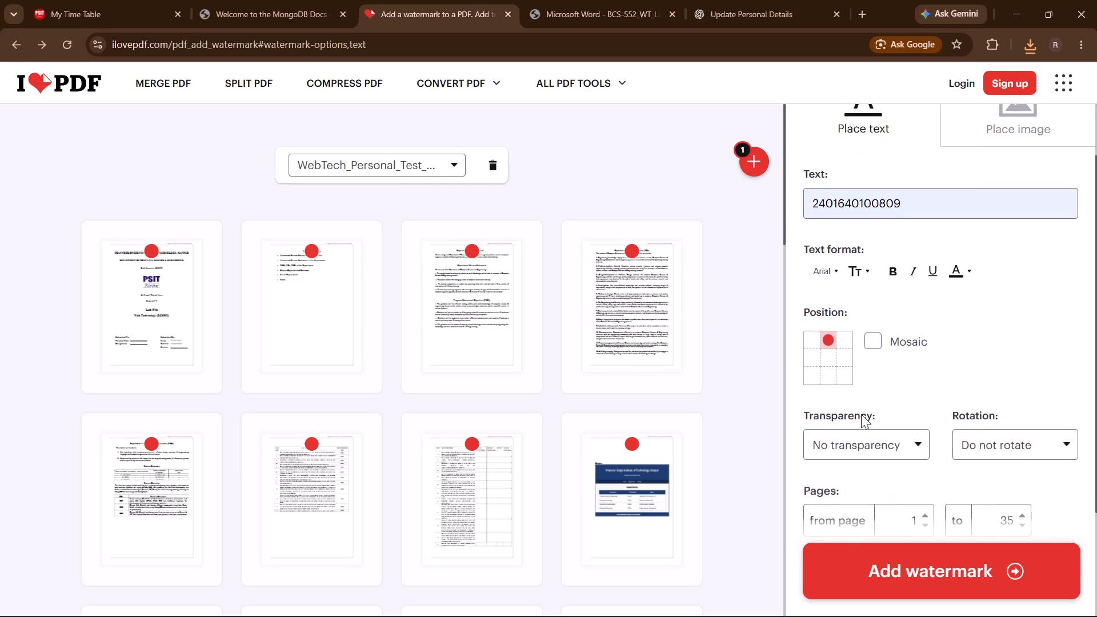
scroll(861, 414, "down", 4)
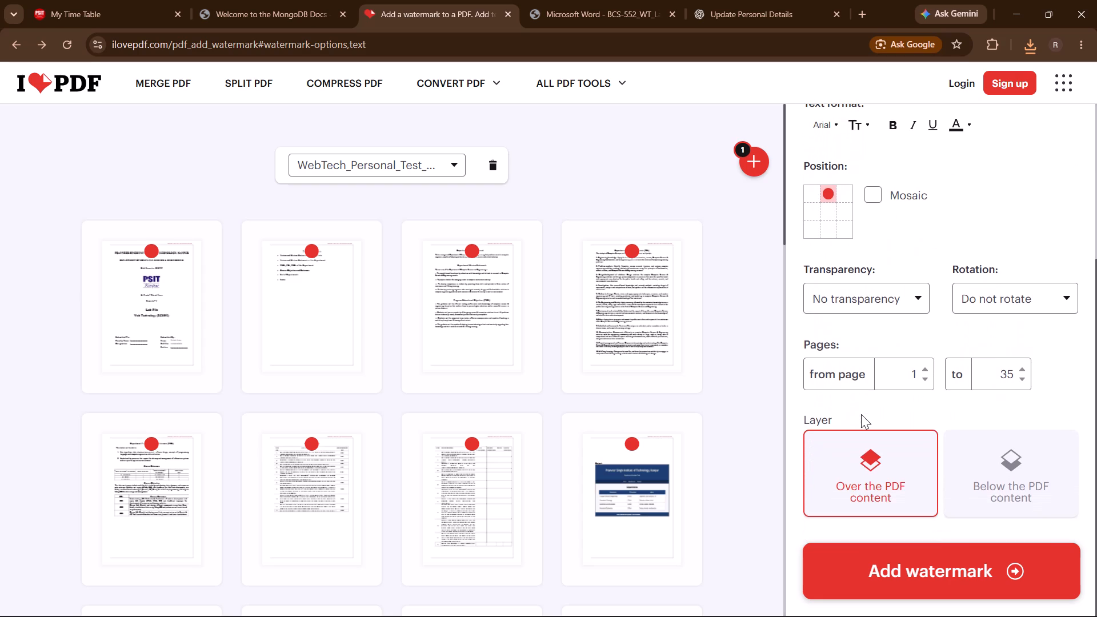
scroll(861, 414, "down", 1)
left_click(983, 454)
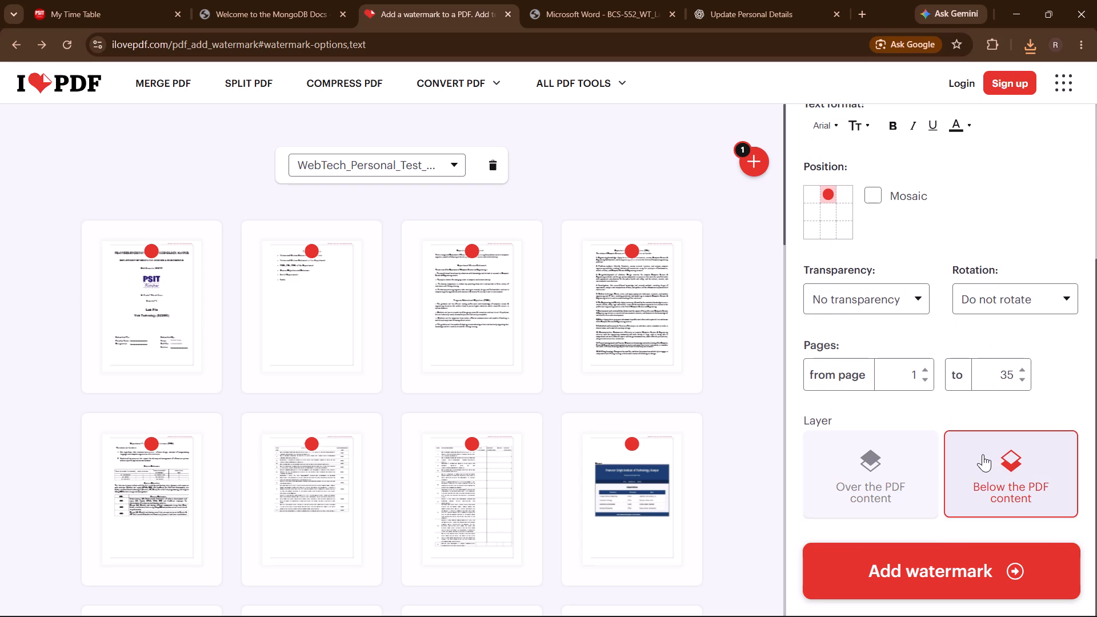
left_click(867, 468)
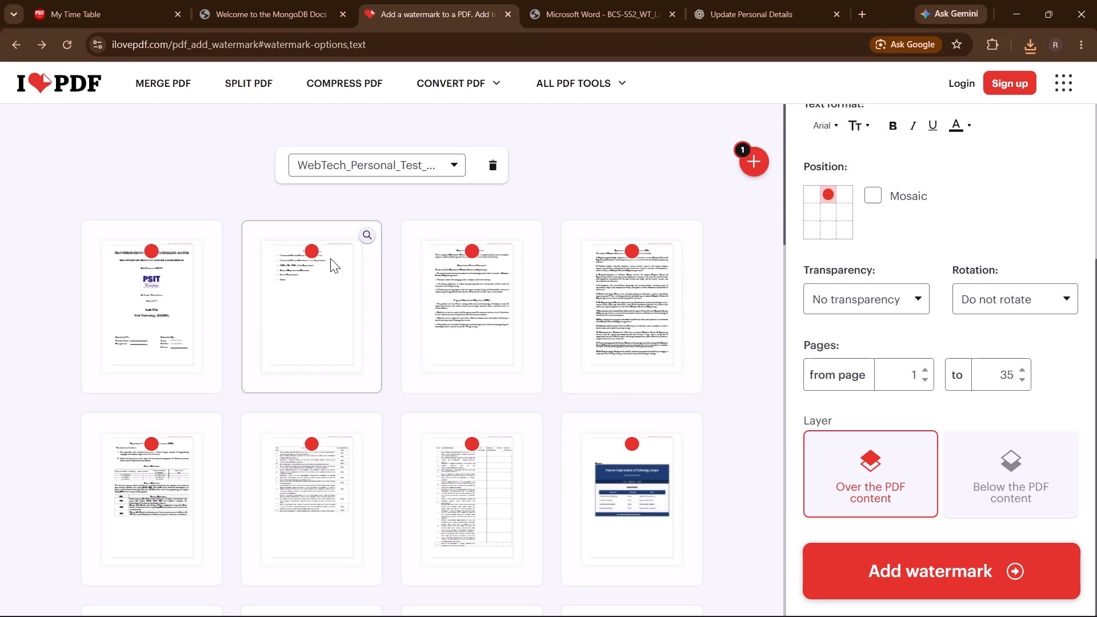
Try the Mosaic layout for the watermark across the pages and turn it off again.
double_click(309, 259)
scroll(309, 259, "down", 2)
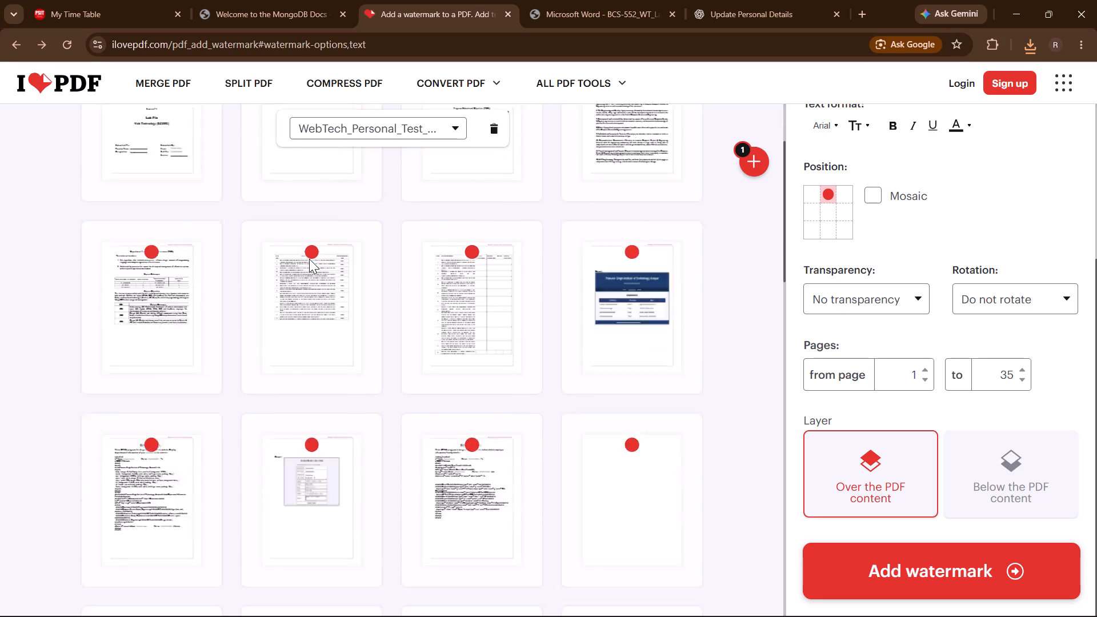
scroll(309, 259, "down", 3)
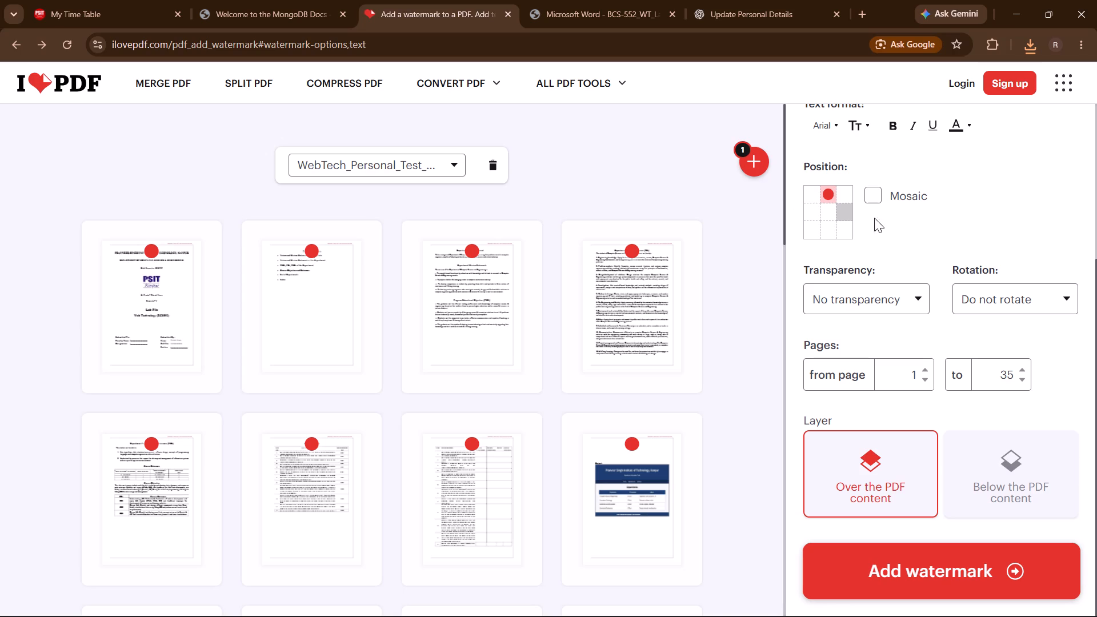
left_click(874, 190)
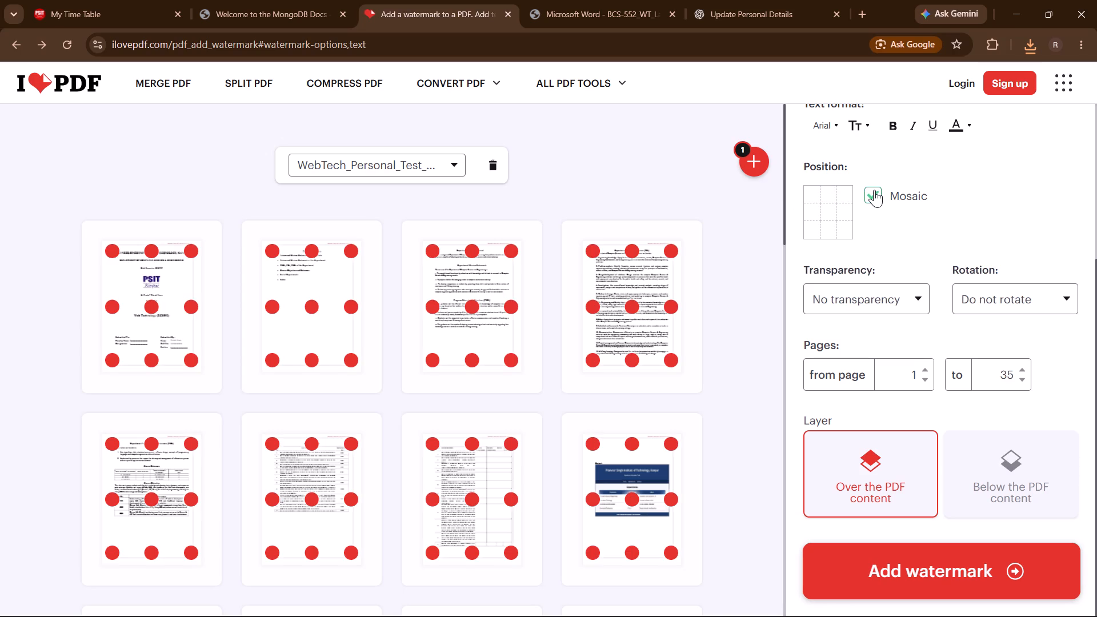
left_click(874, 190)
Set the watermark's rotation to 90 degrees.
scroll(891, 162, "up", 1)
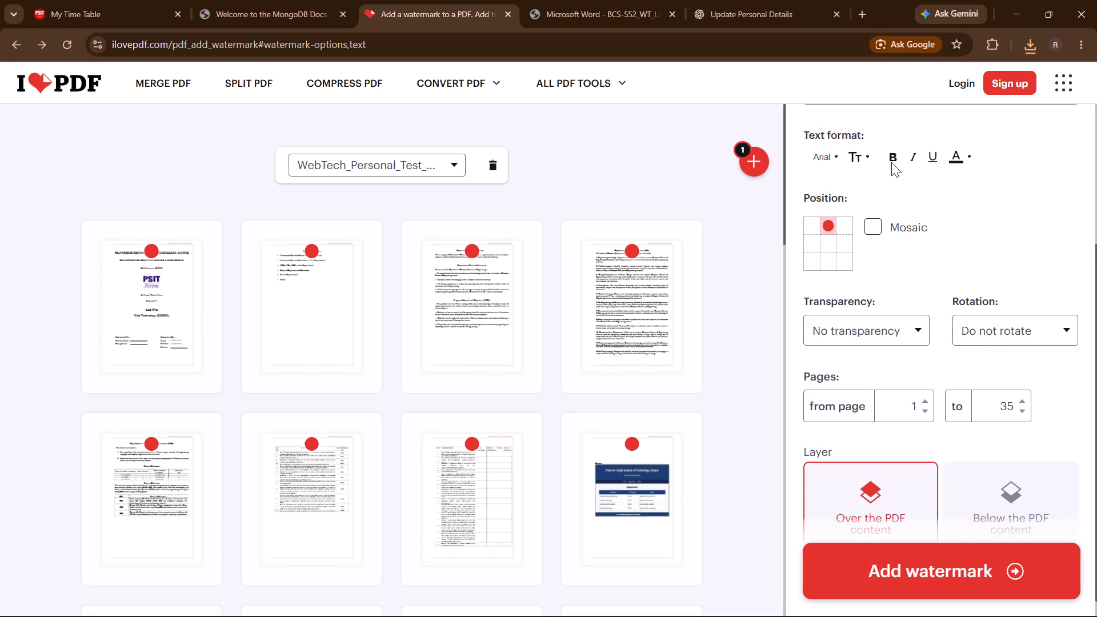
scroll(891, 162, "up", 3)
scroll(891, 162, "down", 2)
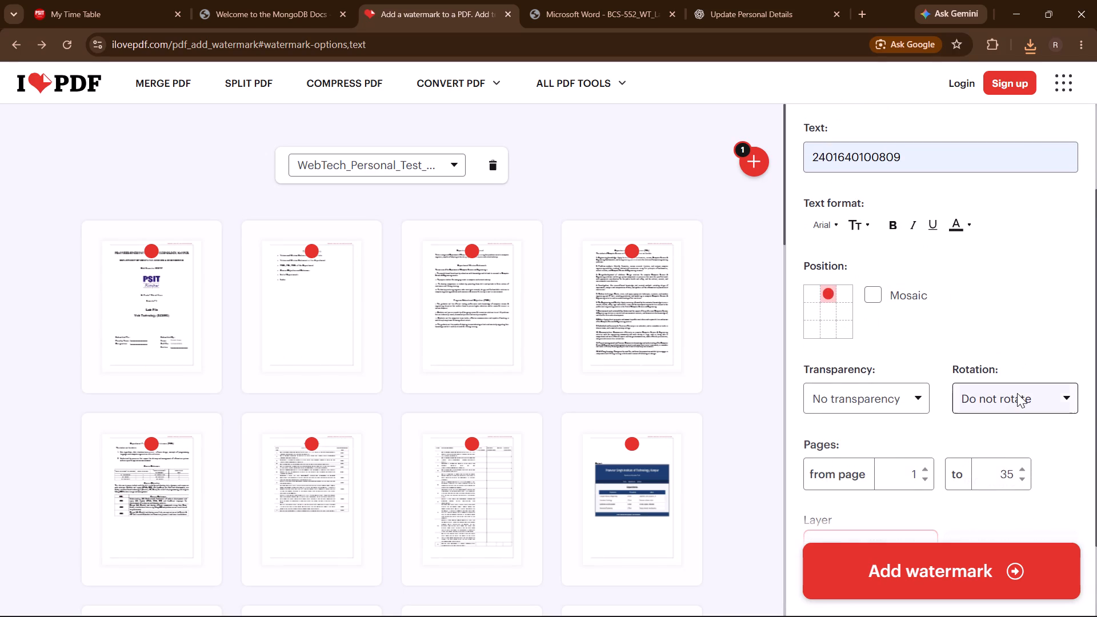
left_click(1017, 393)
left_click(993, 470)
Set the watermark's rotation to 45 degrees and its transparency to 75%.
left_click(986, 398)
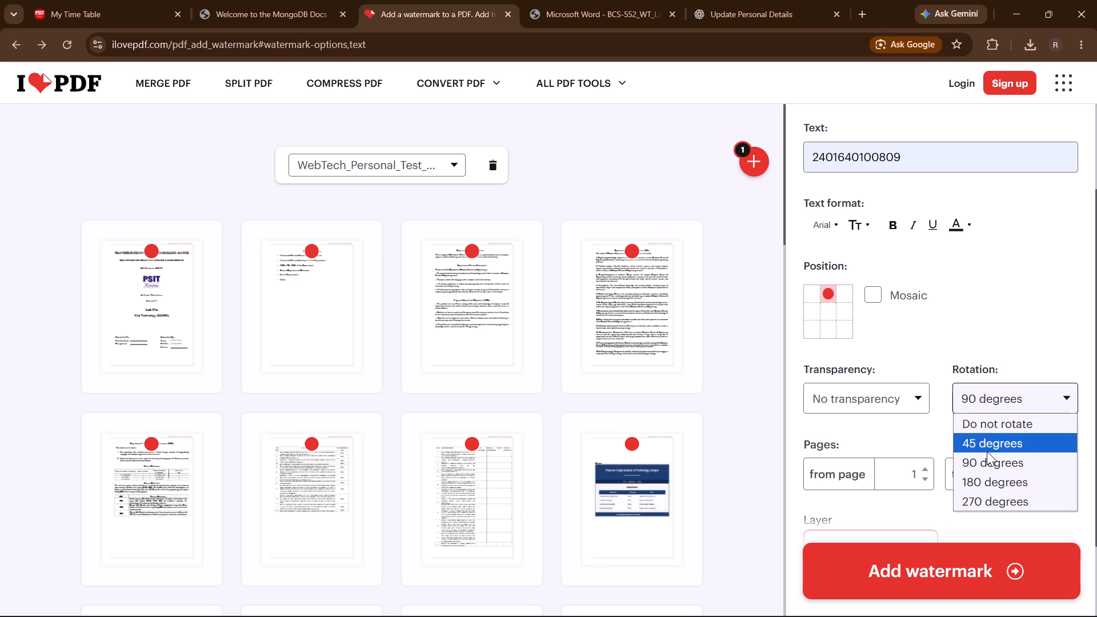
left_click(992, 436)
left_click(894, 403)
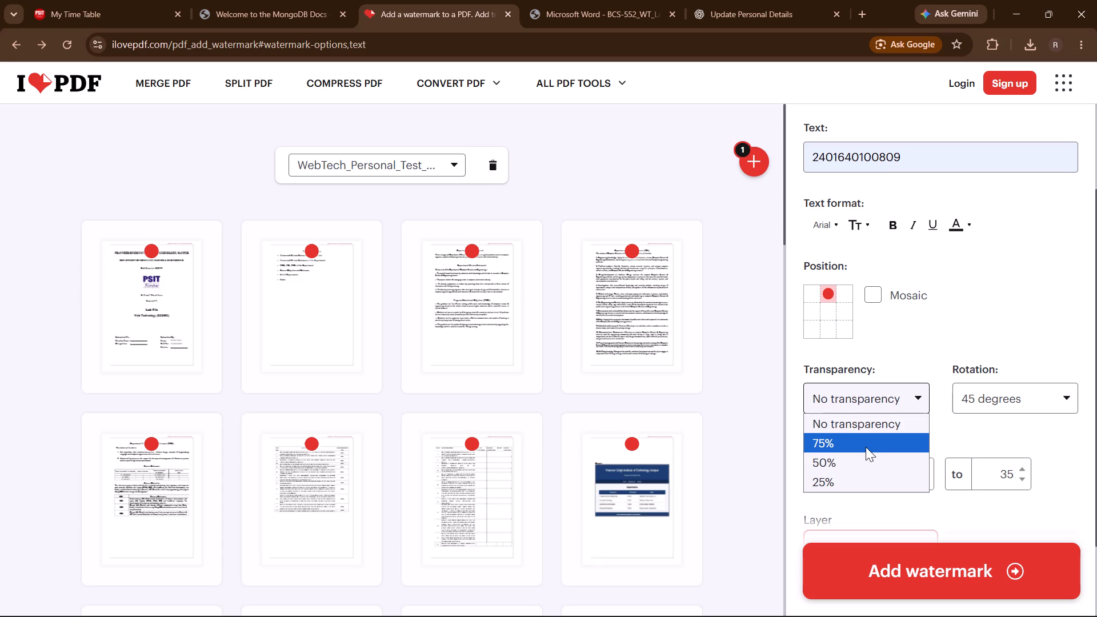
left_click(847, 444)
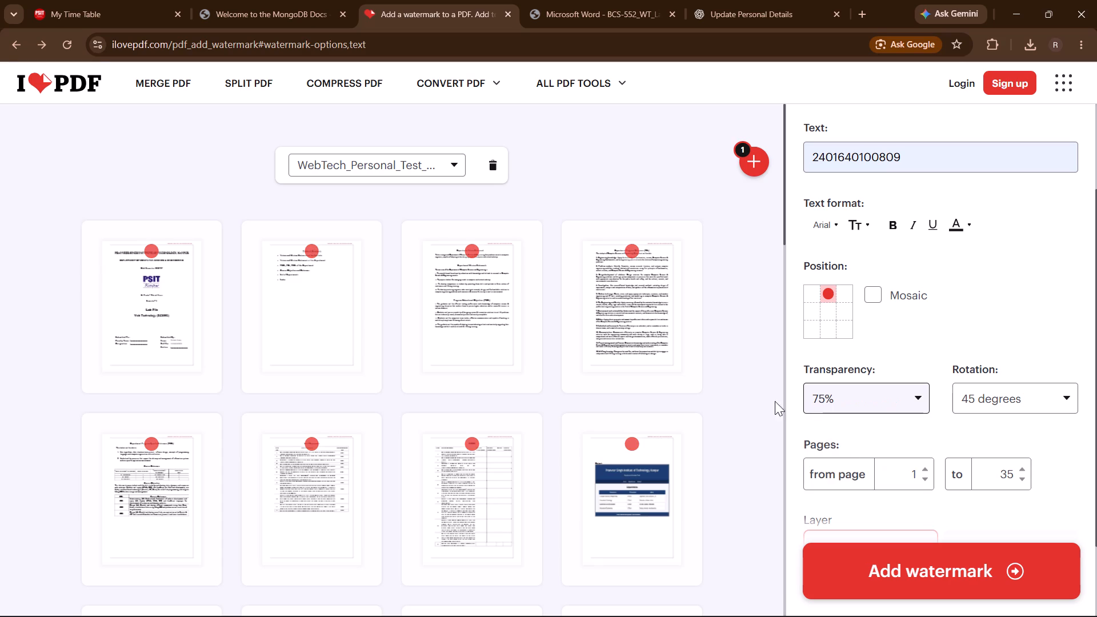
Examine the watermark's placement on the fourth page's thumbnail up close.
left_click(631, 252)
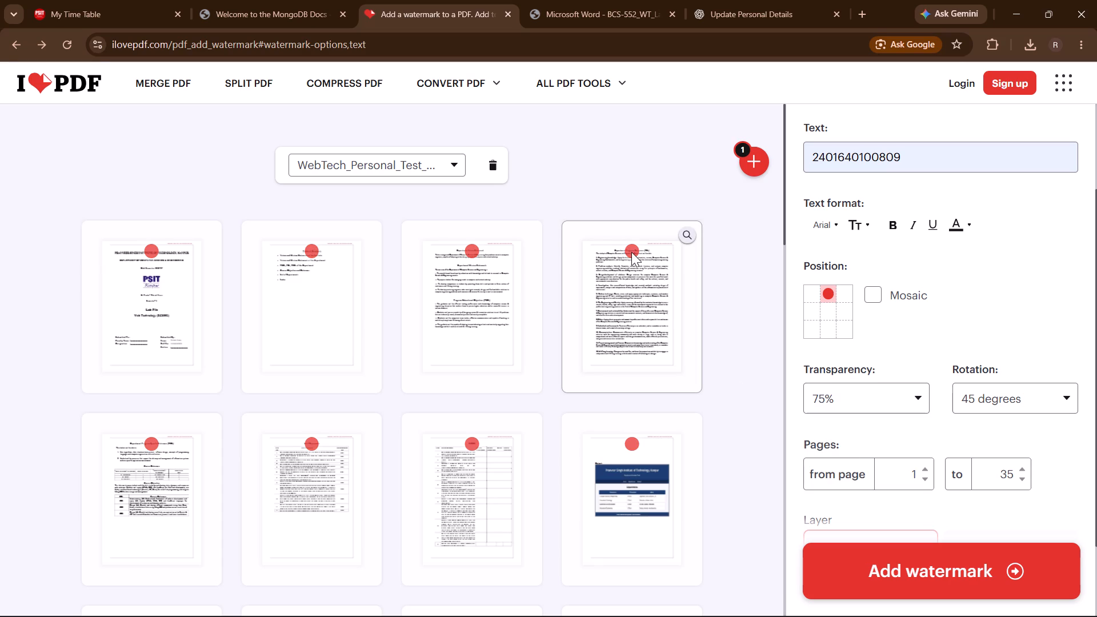
left_click(631, 252)
left_click(631, 252)
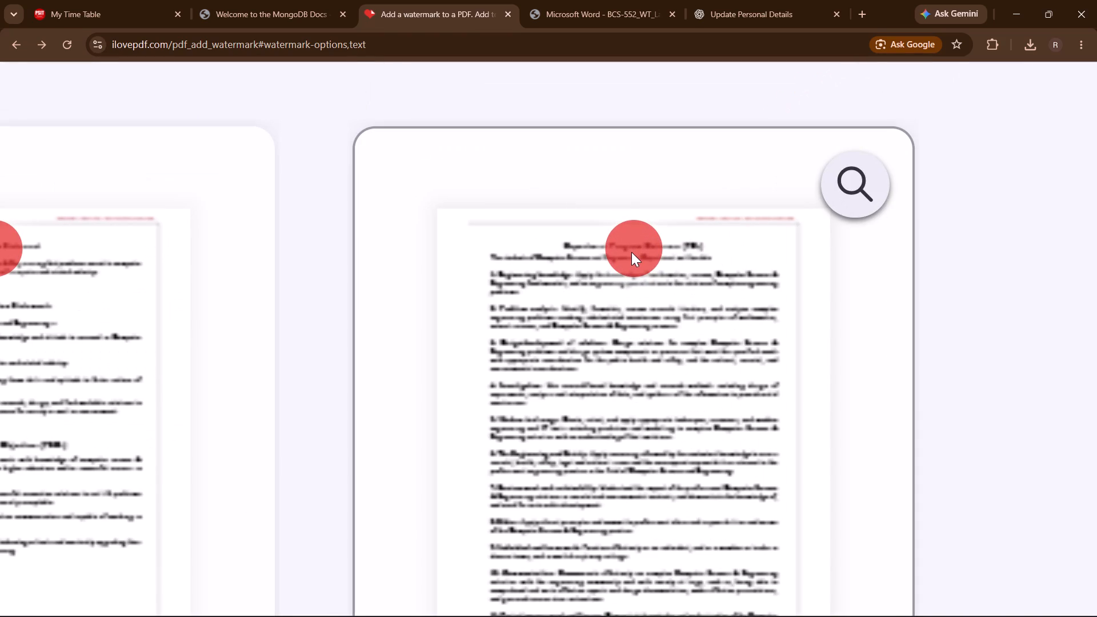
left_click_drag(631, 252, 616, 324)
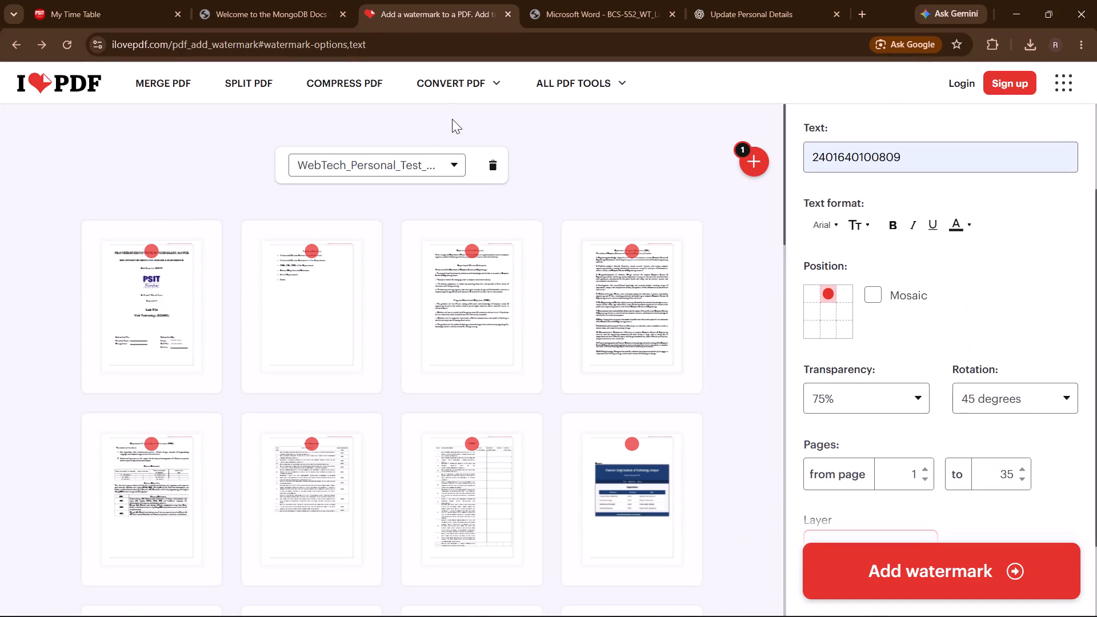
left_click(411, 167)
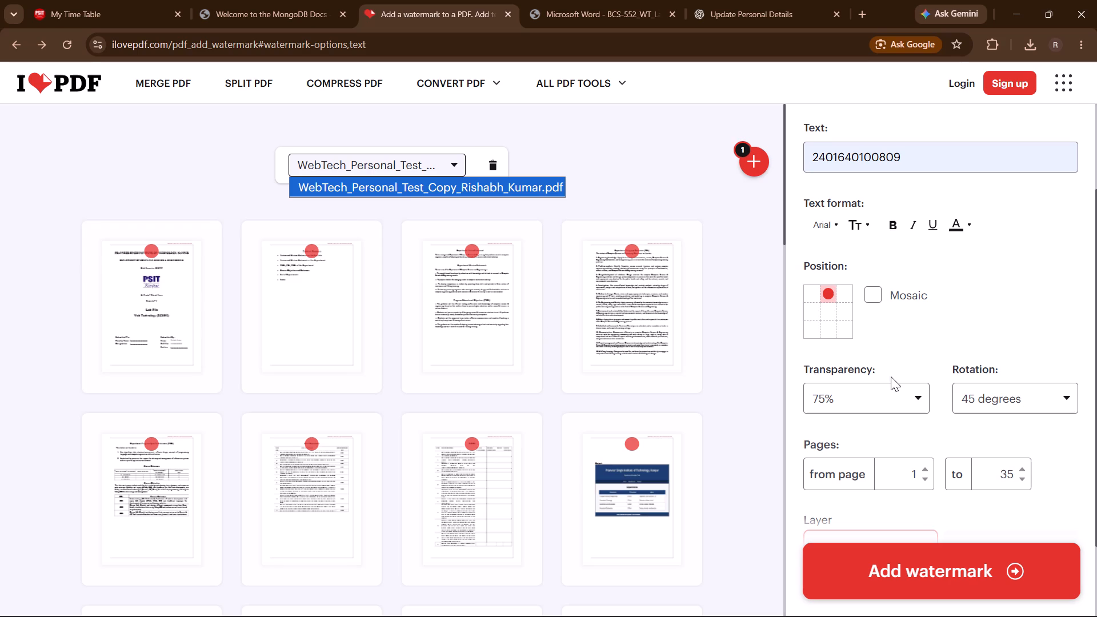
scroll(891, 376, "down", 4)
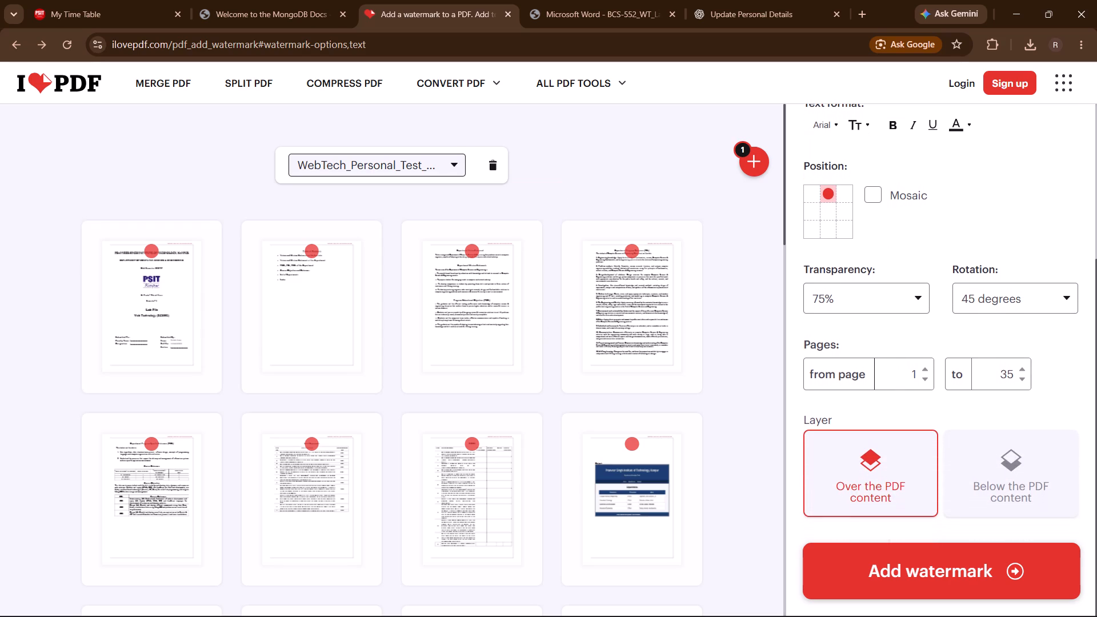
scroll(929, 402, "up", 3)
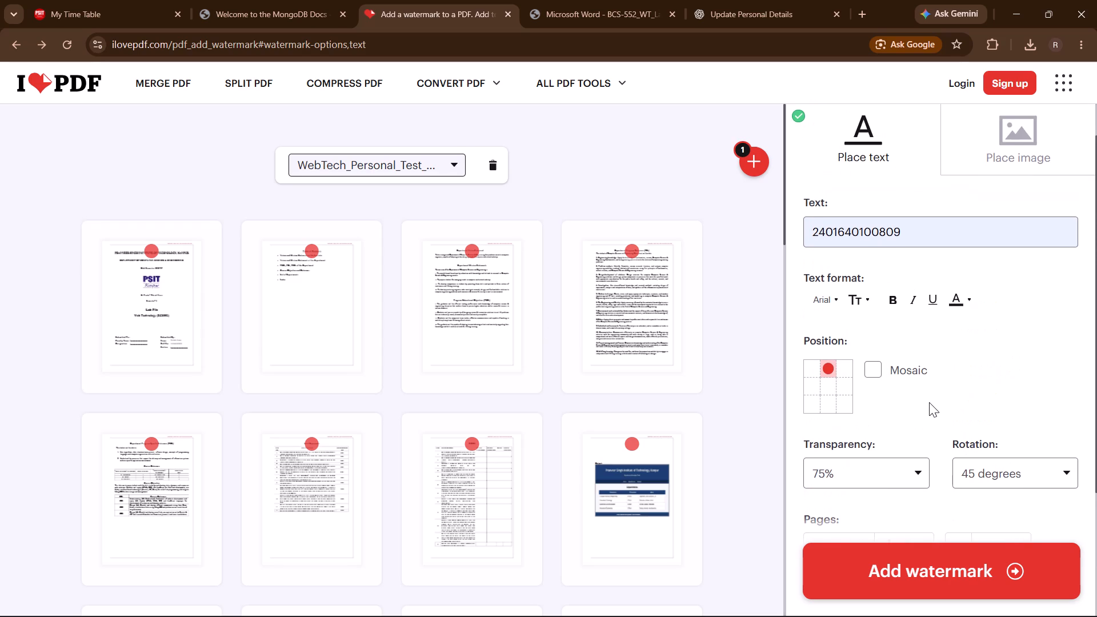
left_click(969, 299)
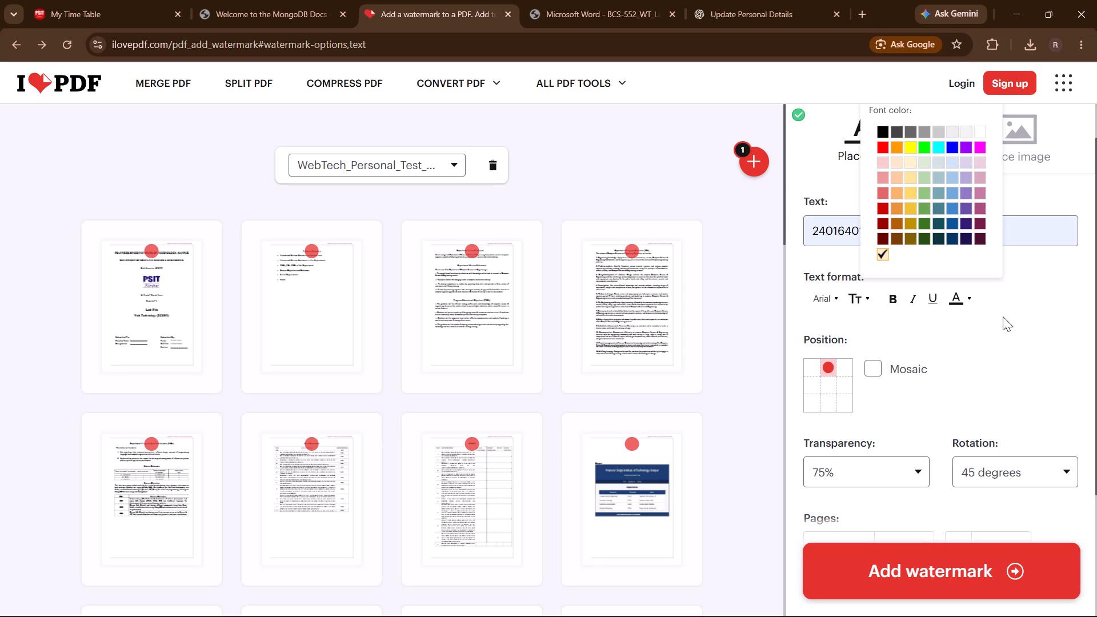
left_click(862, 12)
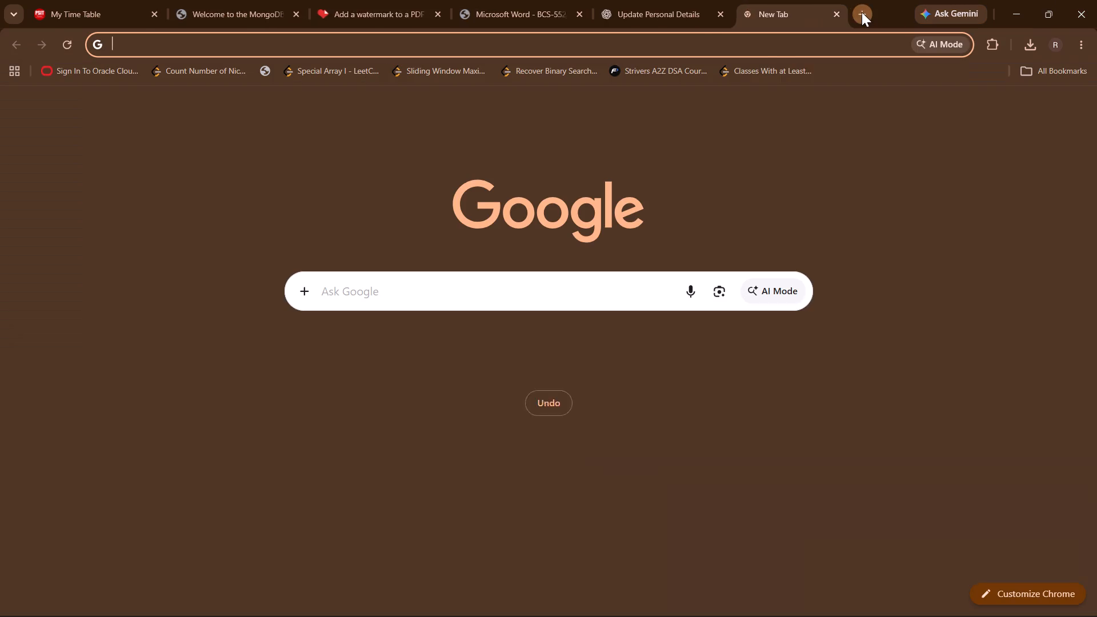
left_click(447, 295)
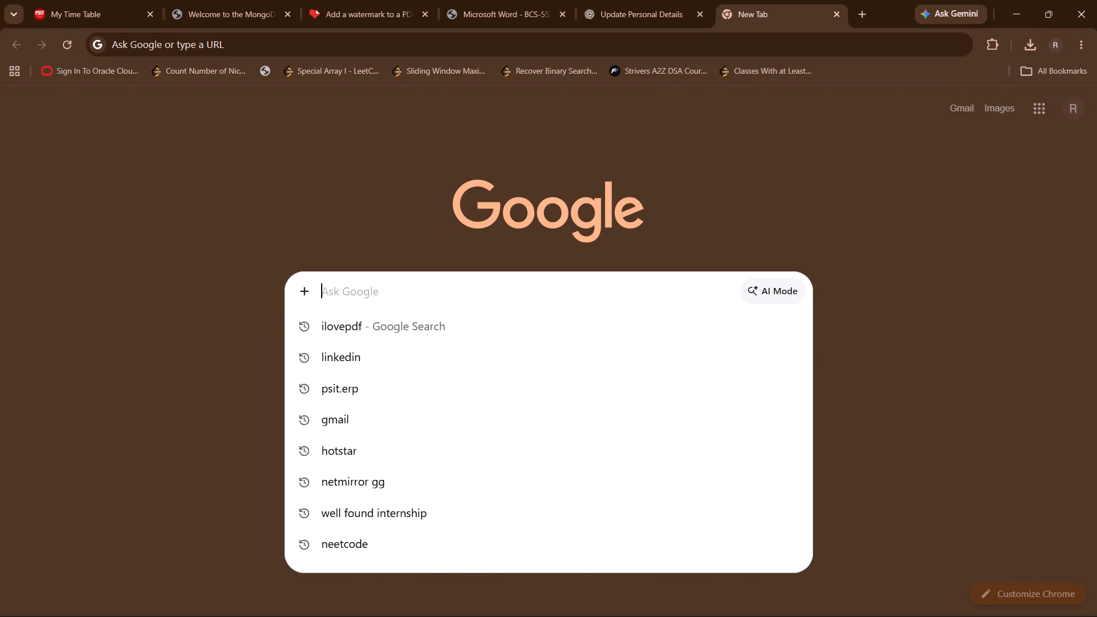
Switch to the PSIT student portal, open My Marks from the dashboard and show the marks report for the CT-2 test.
left_click(143, 0)
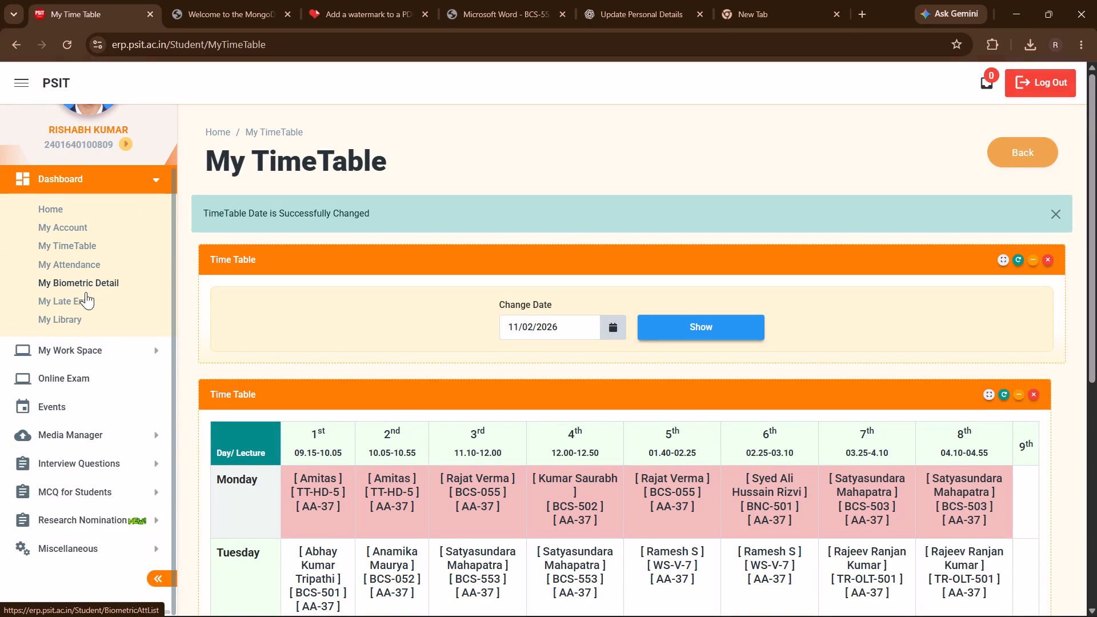
left_click(62, 226)
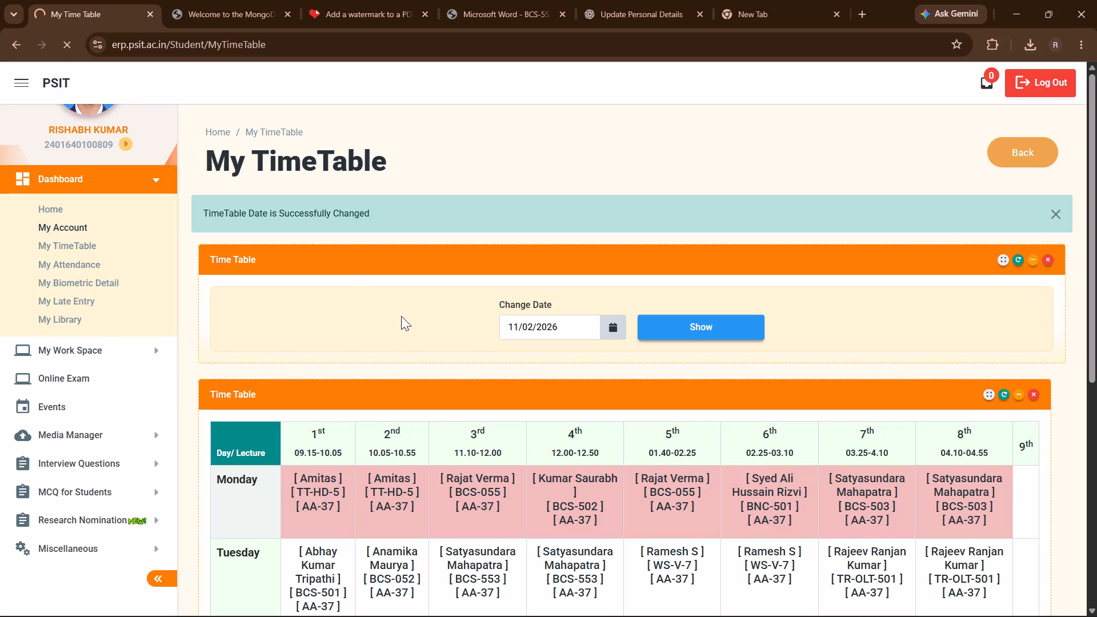
scroll(517, 352, "down", 1)
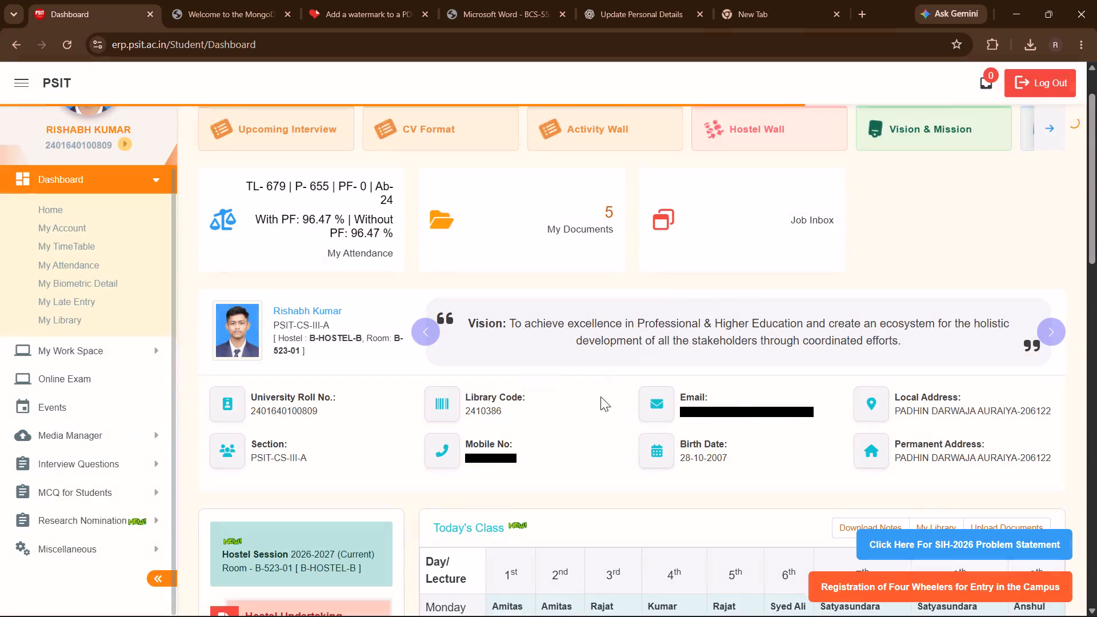
scroll(534, 259, "down", 6)
left_click(610, 266)
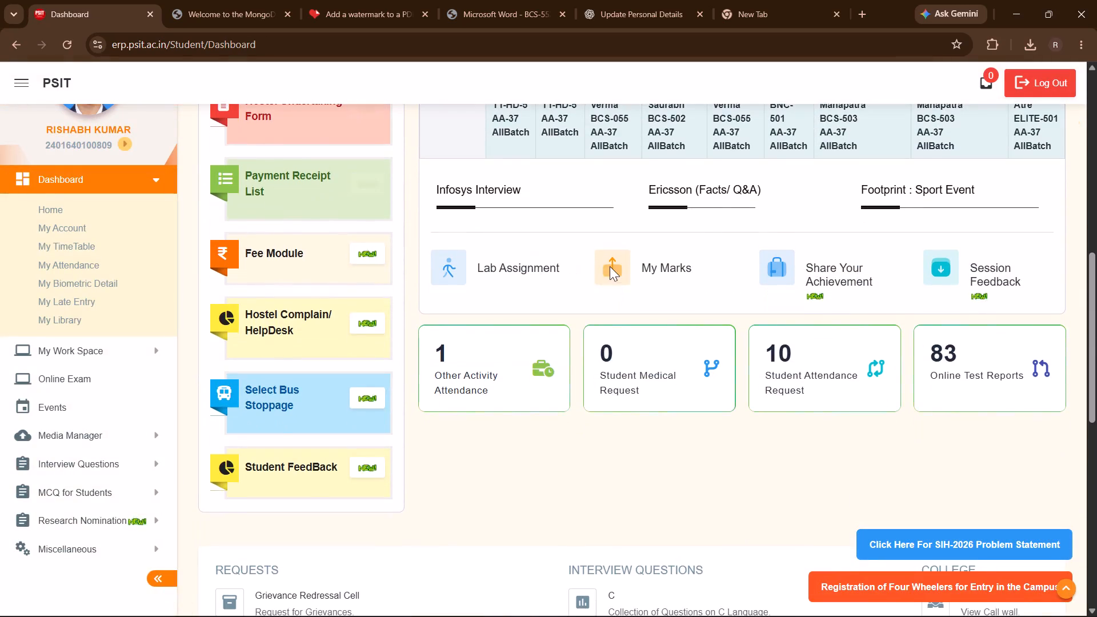
left_click(545, 271)
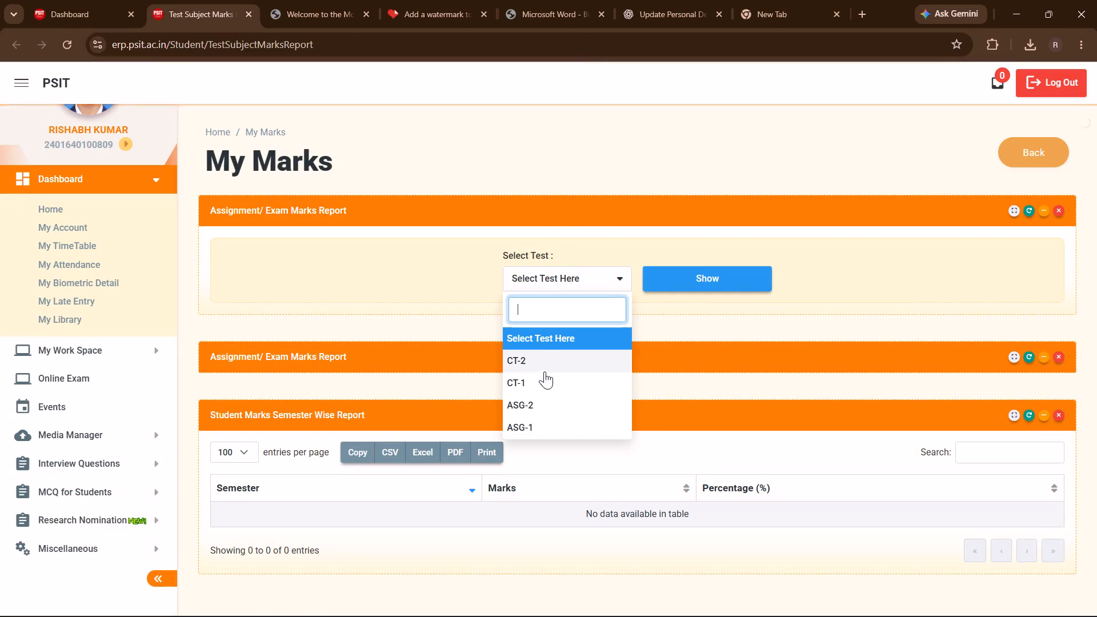
left_click(546, 363)
left_click(695, 286)
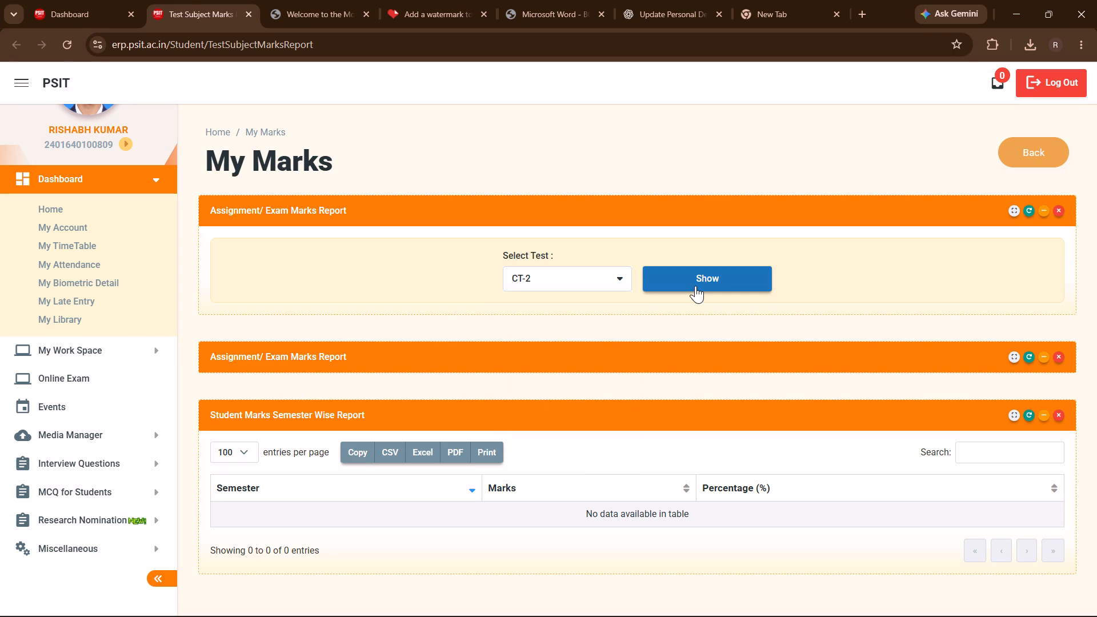
scroll(714, 372, "down", 1)
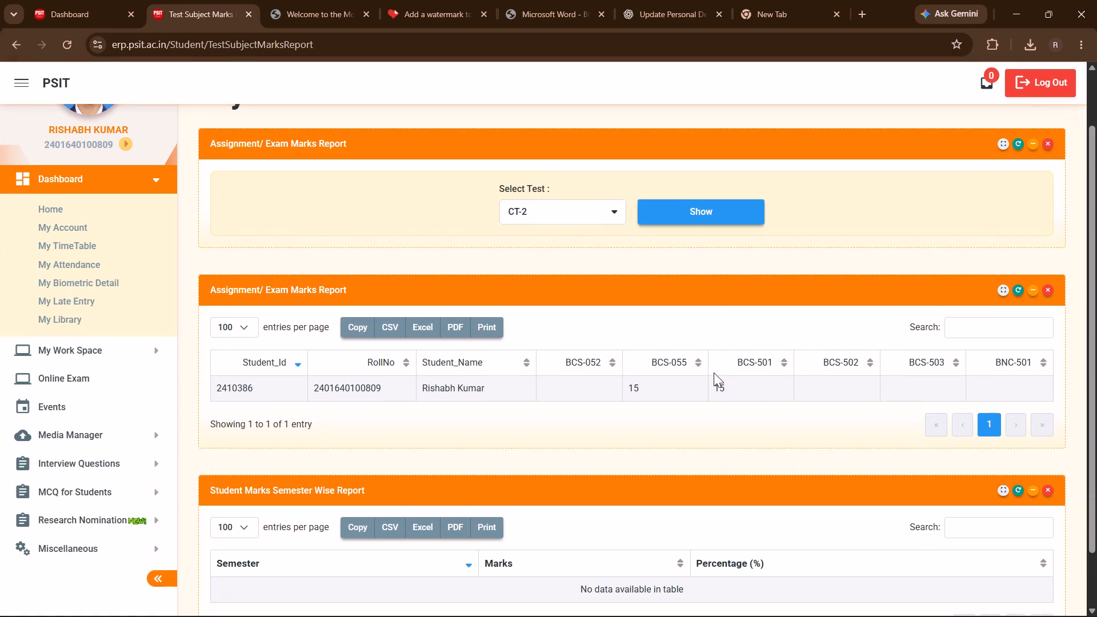
scroll(714, 372, "down", 1)
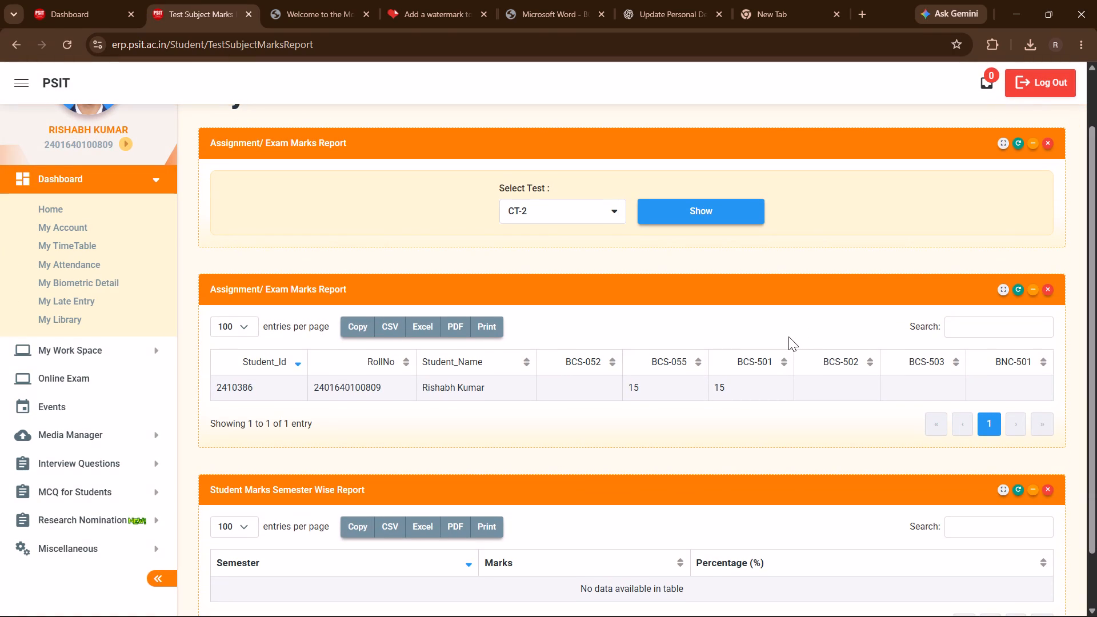
left_click(999, 368)
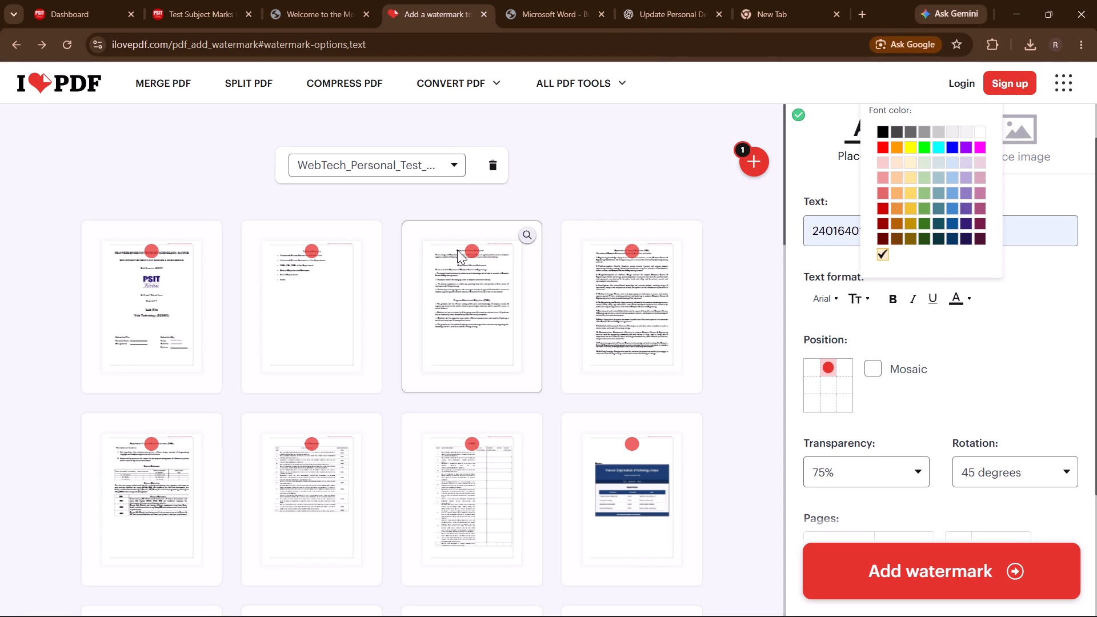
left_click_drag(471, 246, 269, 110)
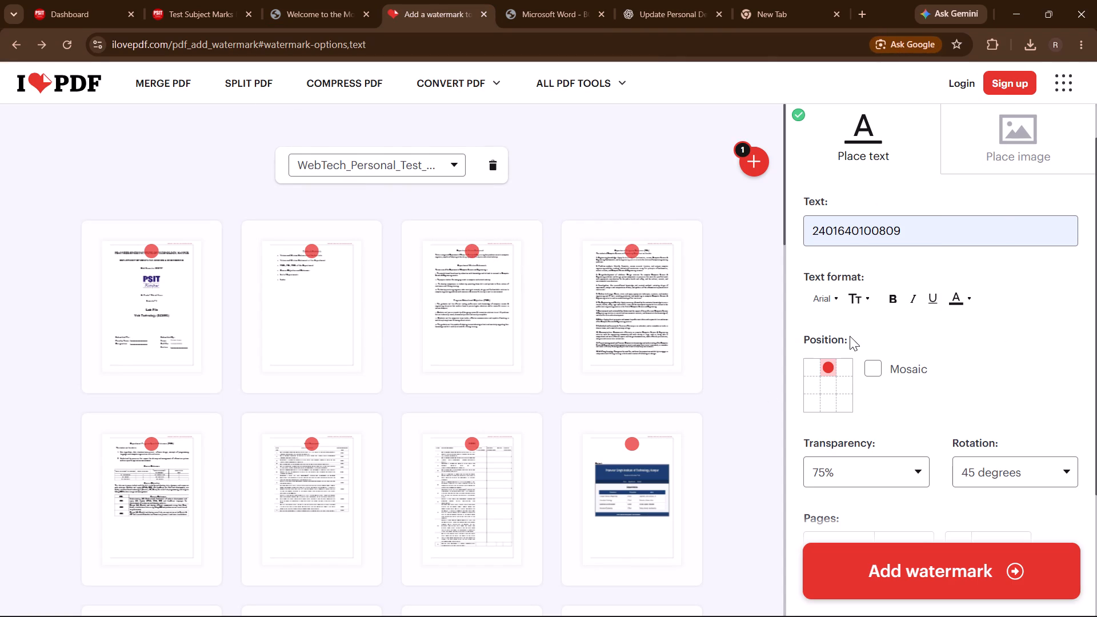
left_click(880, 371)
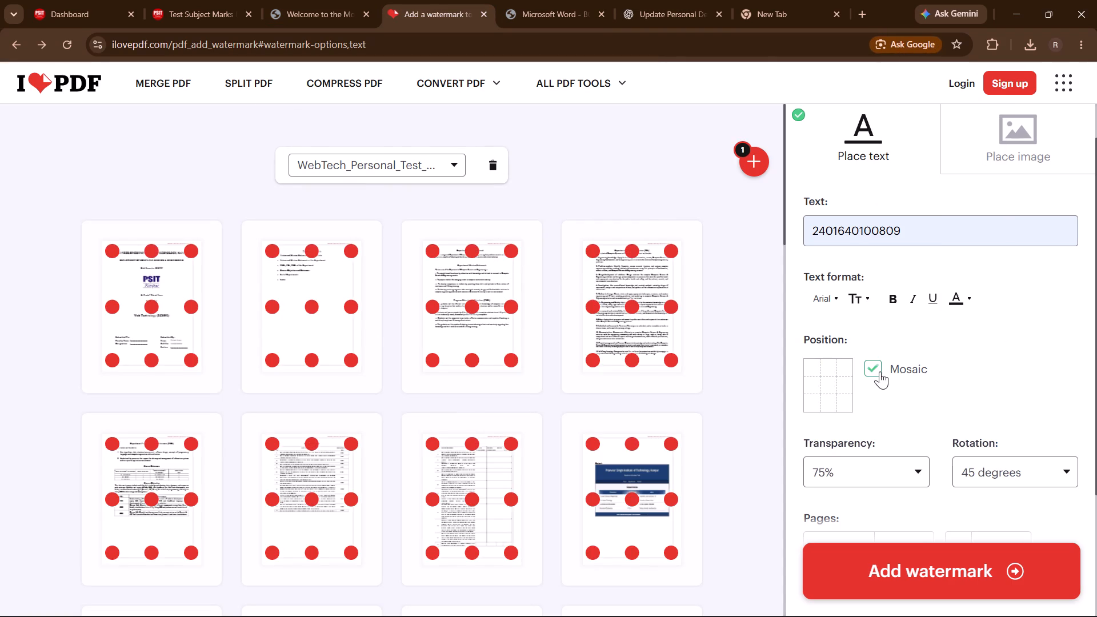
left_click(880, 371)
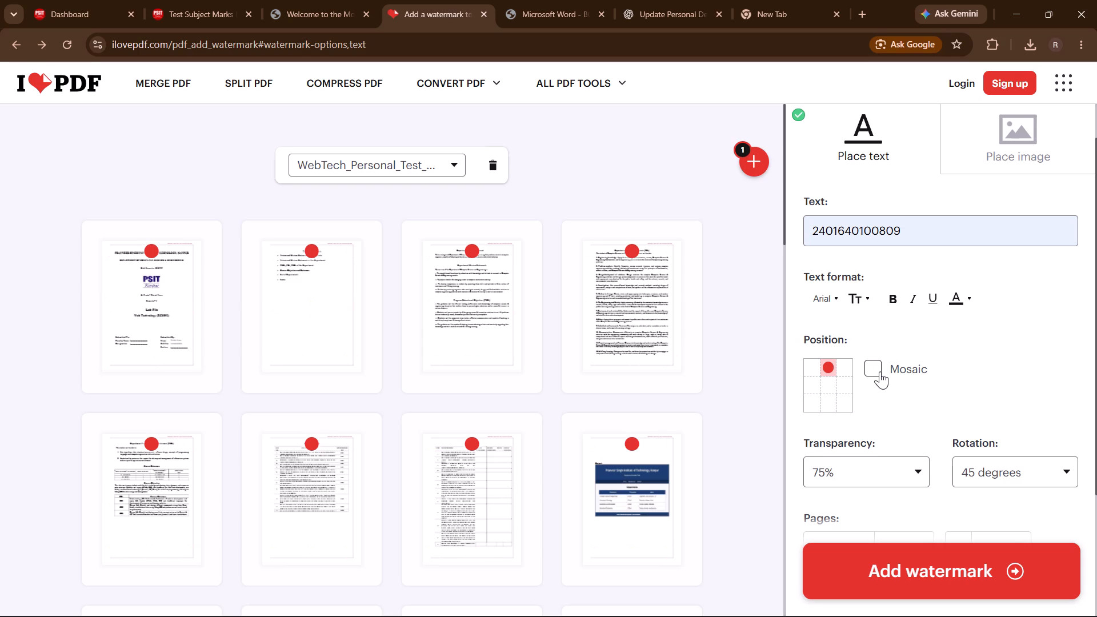
Review the watermark's font choices, position, transparency, rotation, page range and layer options.
scroll(898, 385, "down", 3)
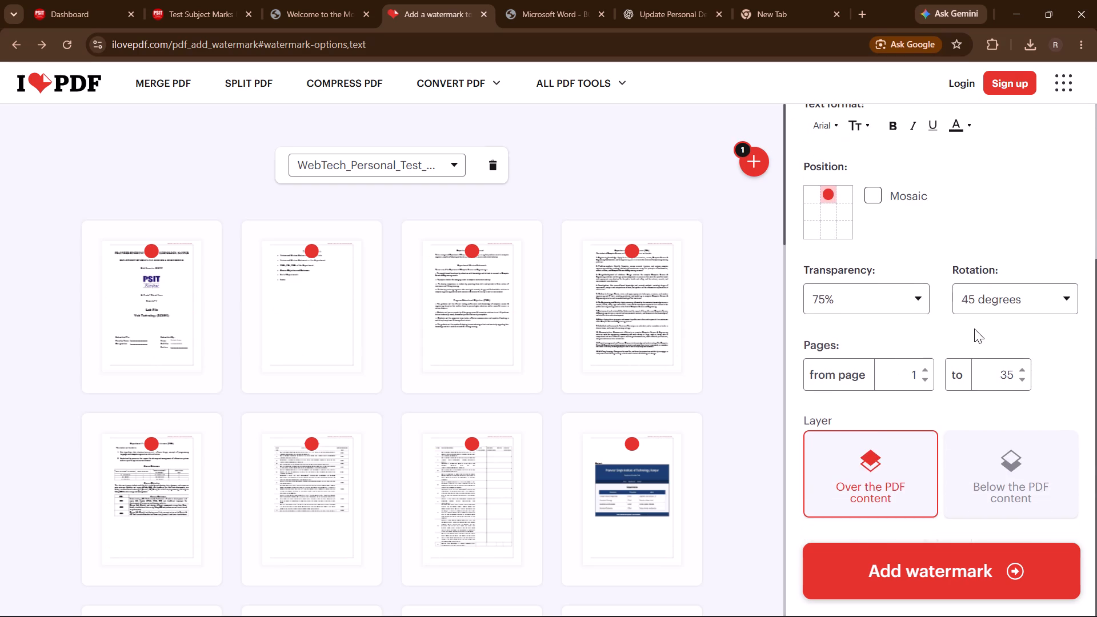
scroll(930, 314, "up", 1)
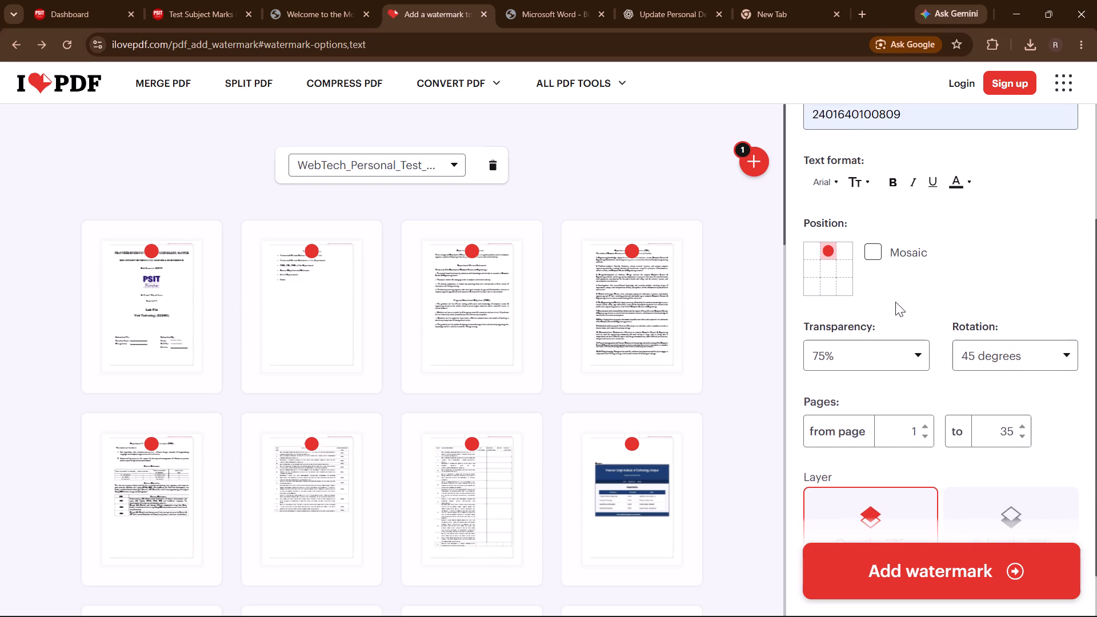
scroll(888, 199, "up", 1)
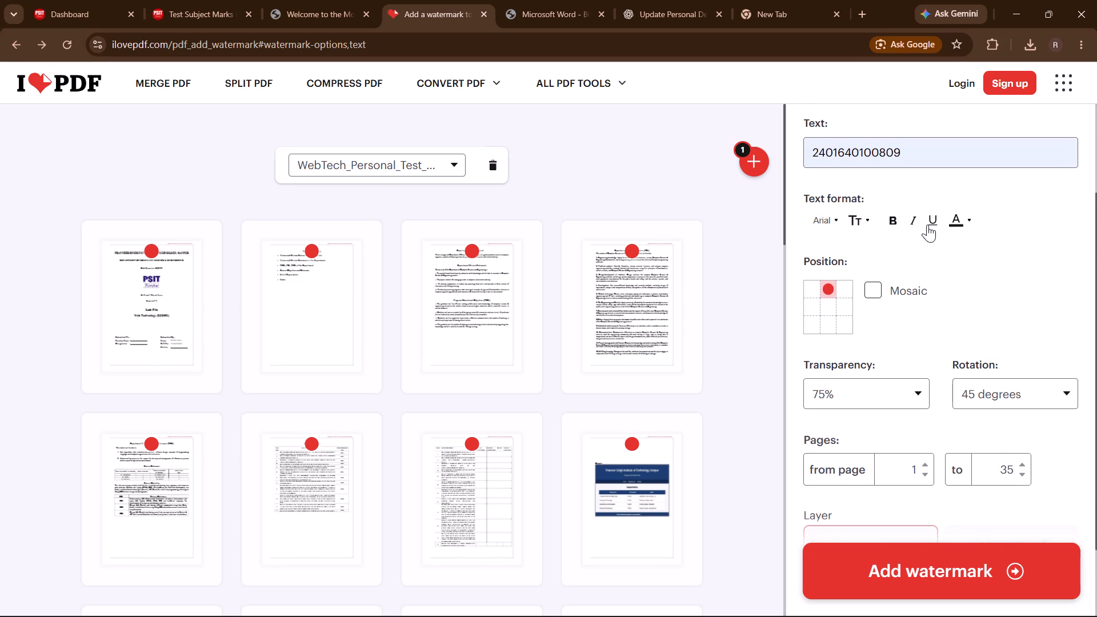
left_click(836, 219)
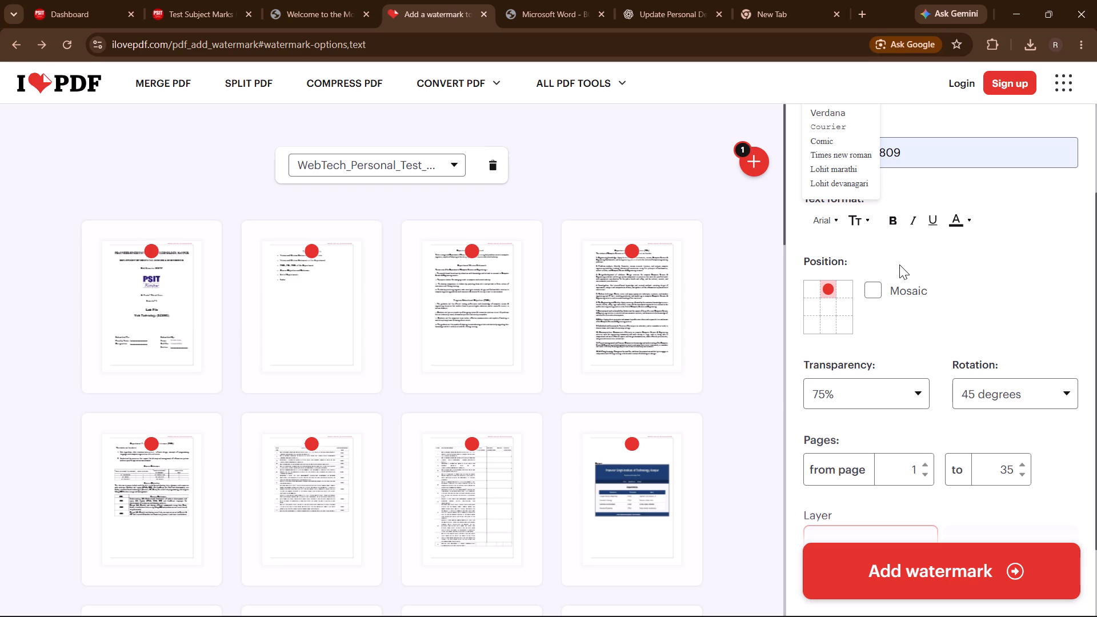
left_click(899, 265)
scroll(899, 265, "up", 3)
scroll(899, 265, "down", 5)
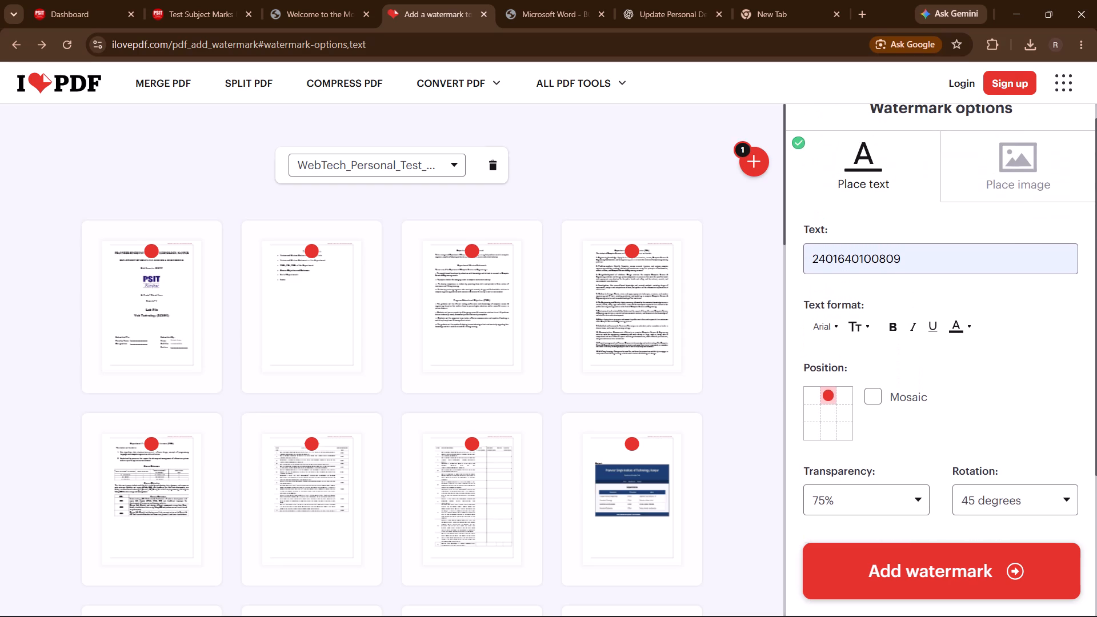
scroll(899, 265, "down", 8)
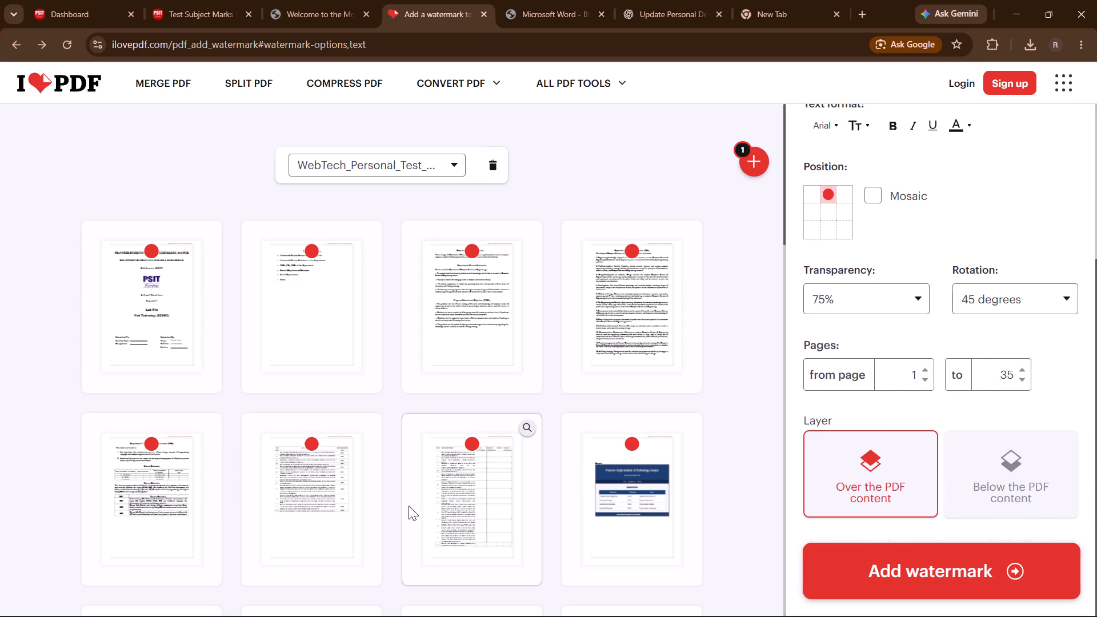
Apply the roll-number watermark to the PDF and save the watermarked file in Downloads under the suggested name.
left_click(855, 563)
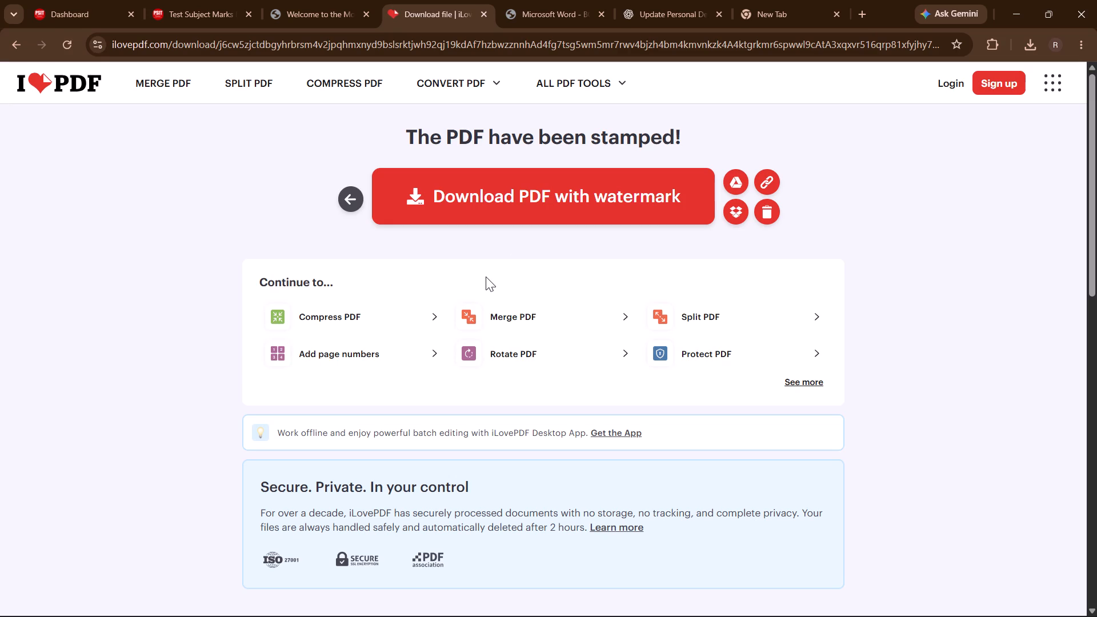
left_click(516, 192)
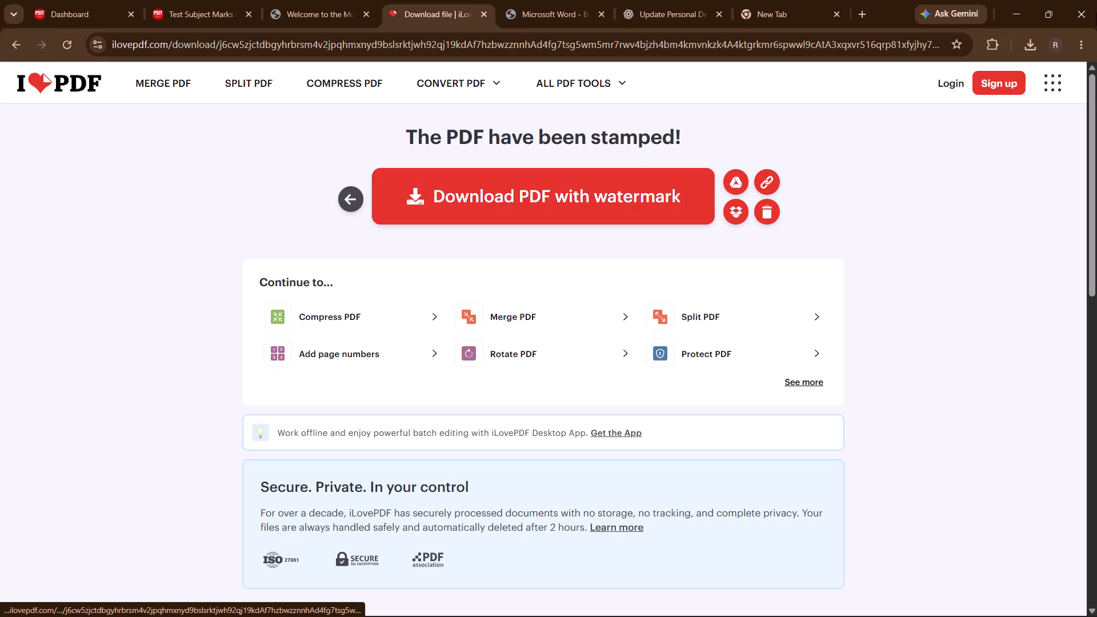
left_click(504, 452)
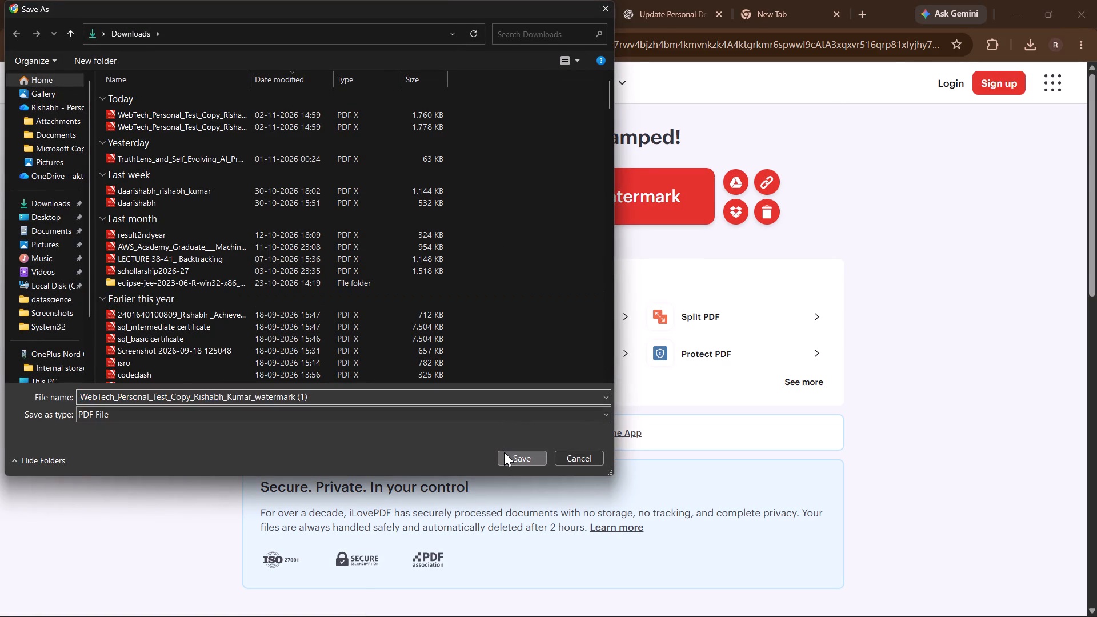
Open the downloaded watermarked PDF and check the watermark on the cover page and at the start of the second page.
double_click(916, 98)
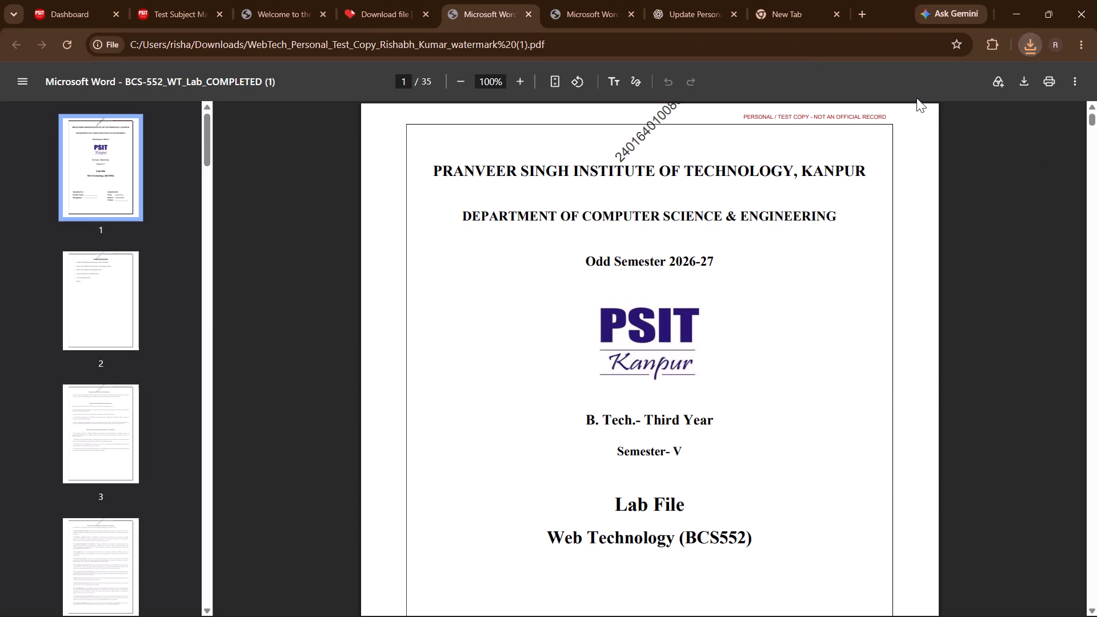
scroll(728, 283, "up", 1)
scroll(728, 283, "down", 6)
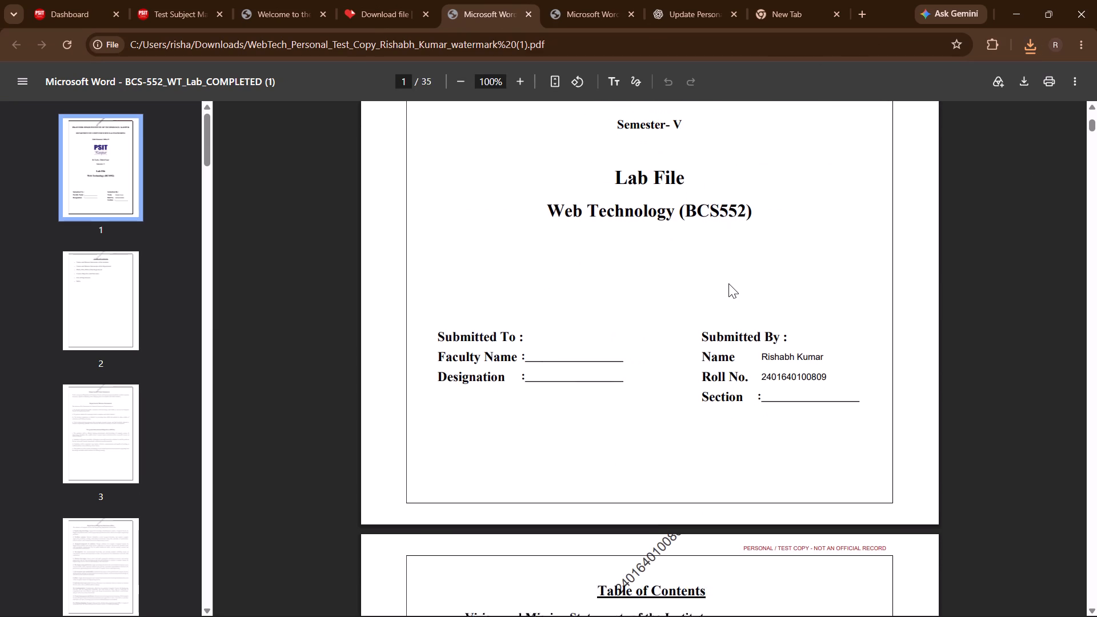
scroll(728, 283, "up", 6)
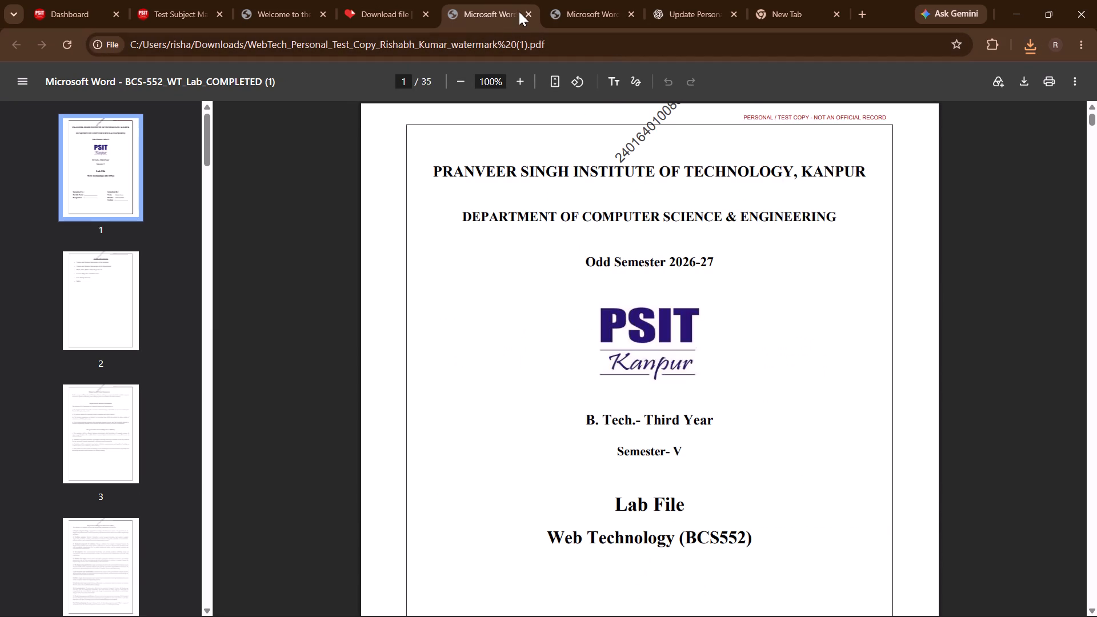
left_click(523, 11)
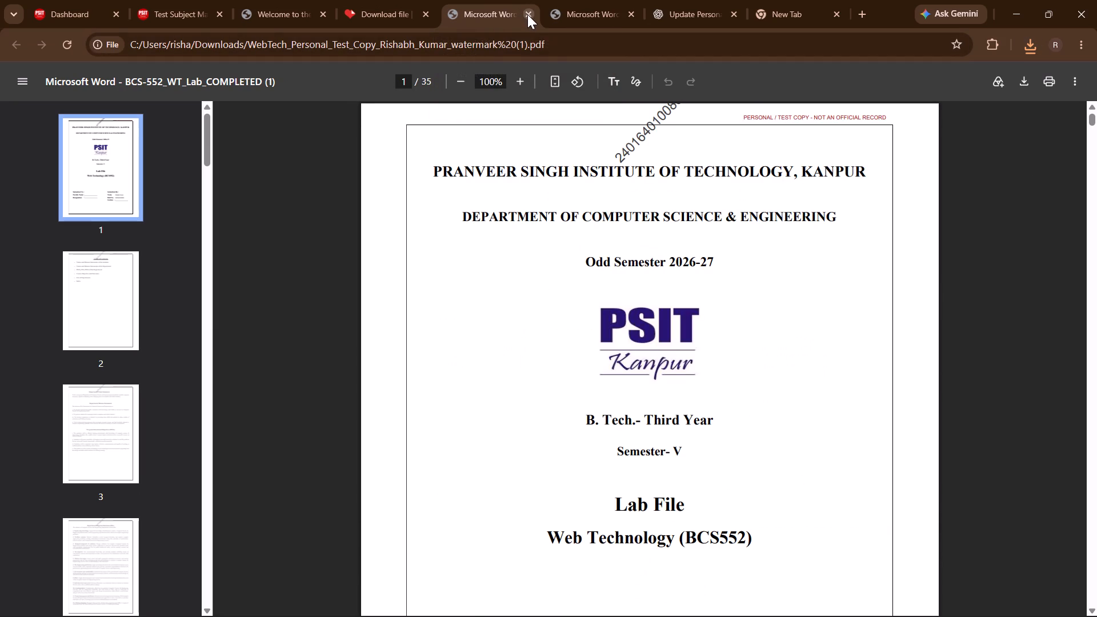
Close the two open watermarked PDF previews to return to iLovePDF's download page.
left_click(527, 14)
left_click(527, 14)
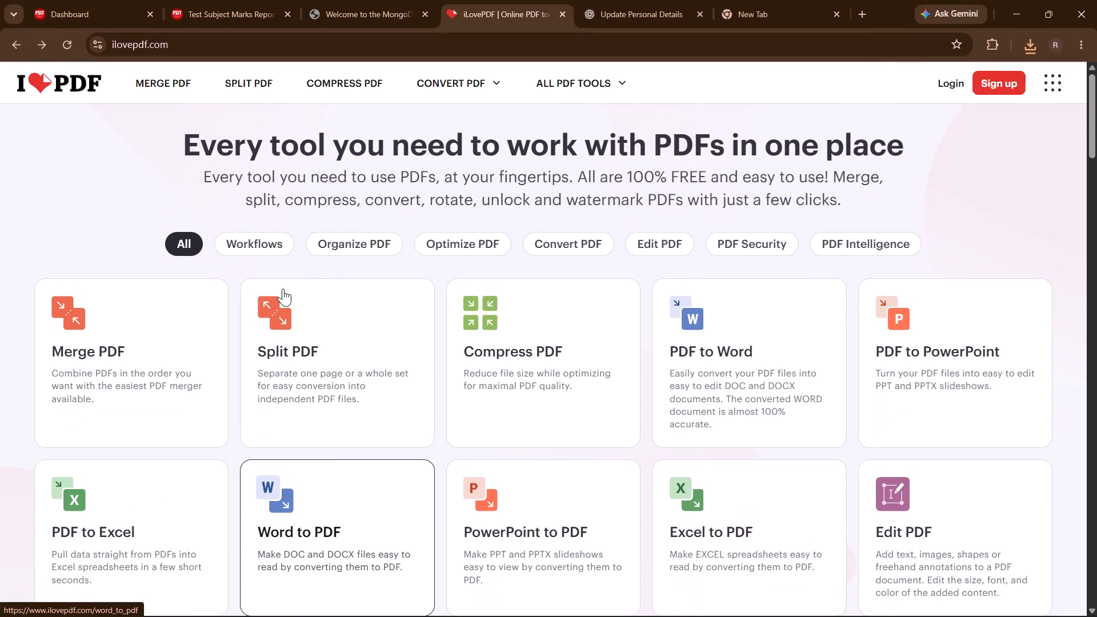
scroll(283, 289, "up", 2)
scroll(758, 421, "down", 2)
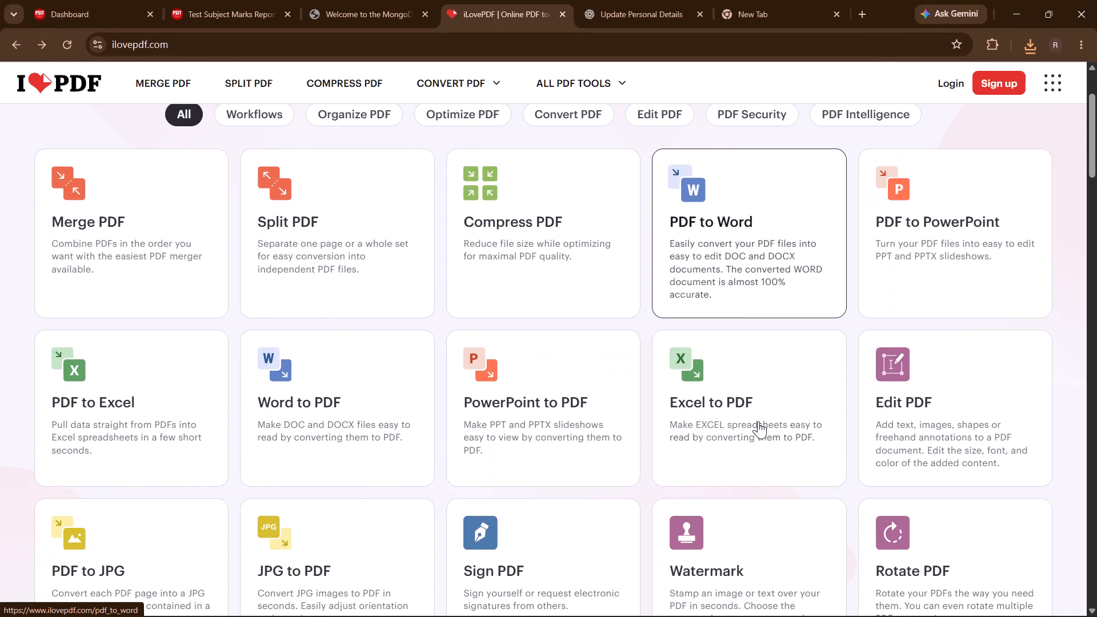
scroll(489, 460, "down", 3)
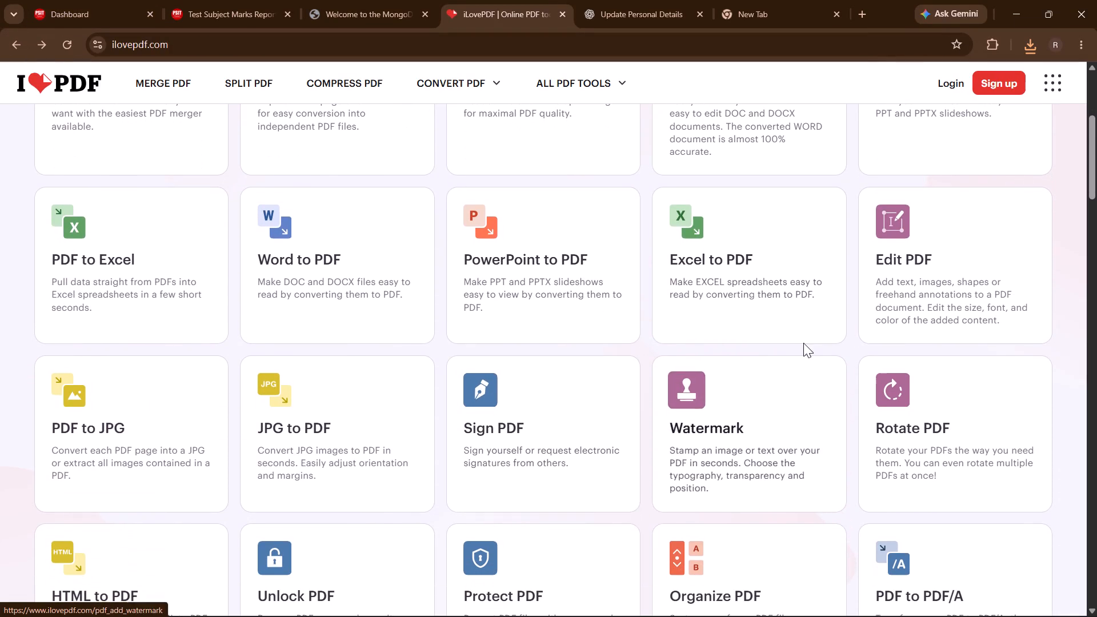
left_click(908, 270)
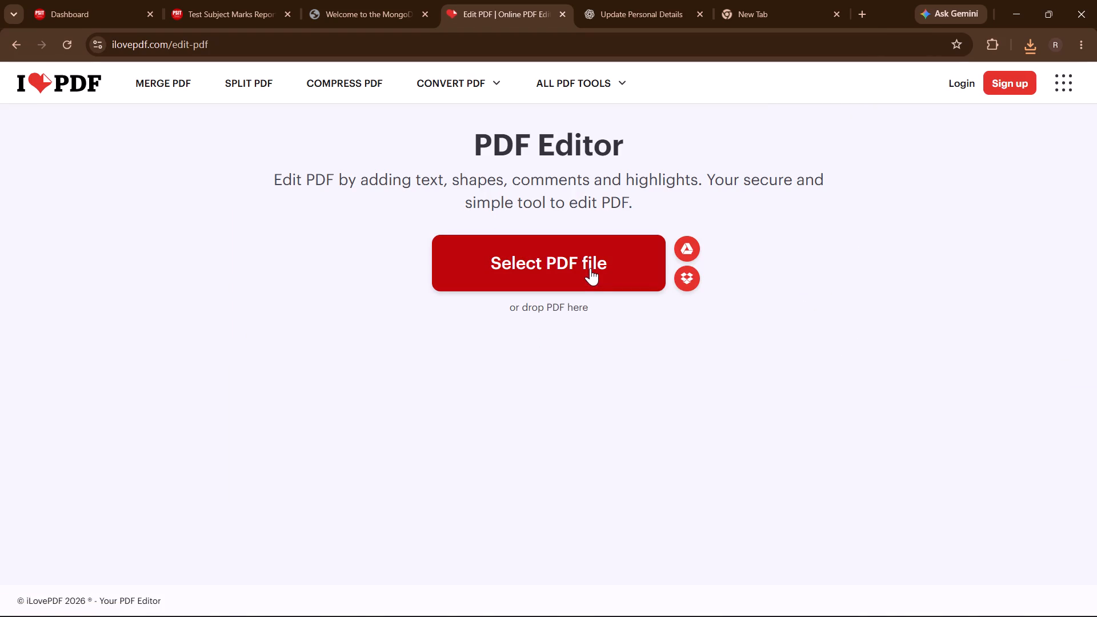
Load the 1,778 KB WebTech_Personal_Test_Copy PDF from Downloads into the PDF editor.
left_click(590, 268)
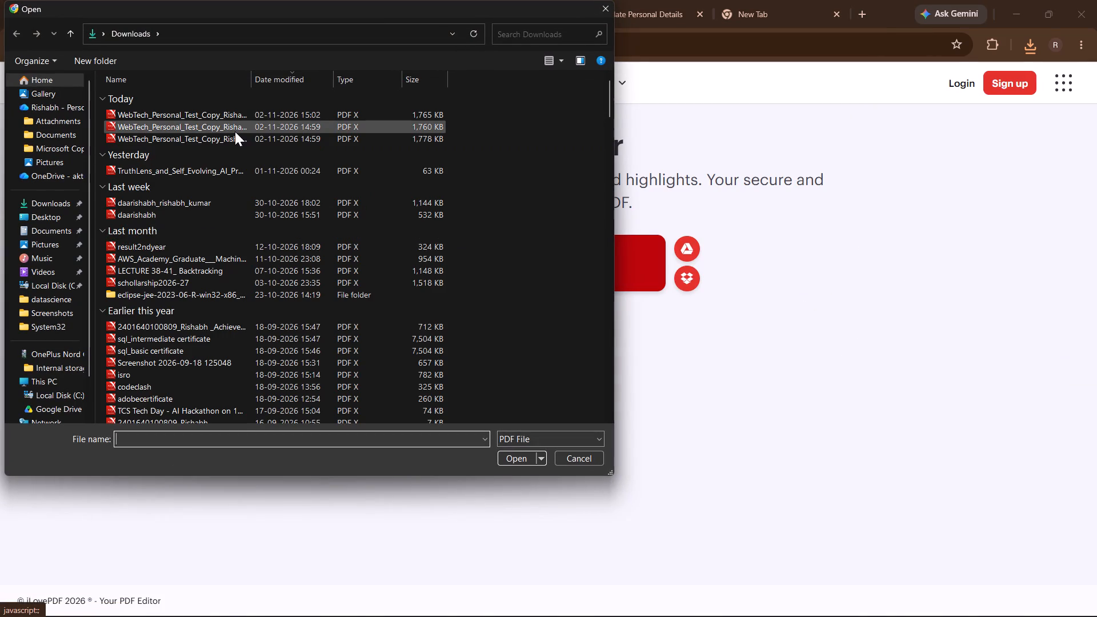
left_click(224, 134)
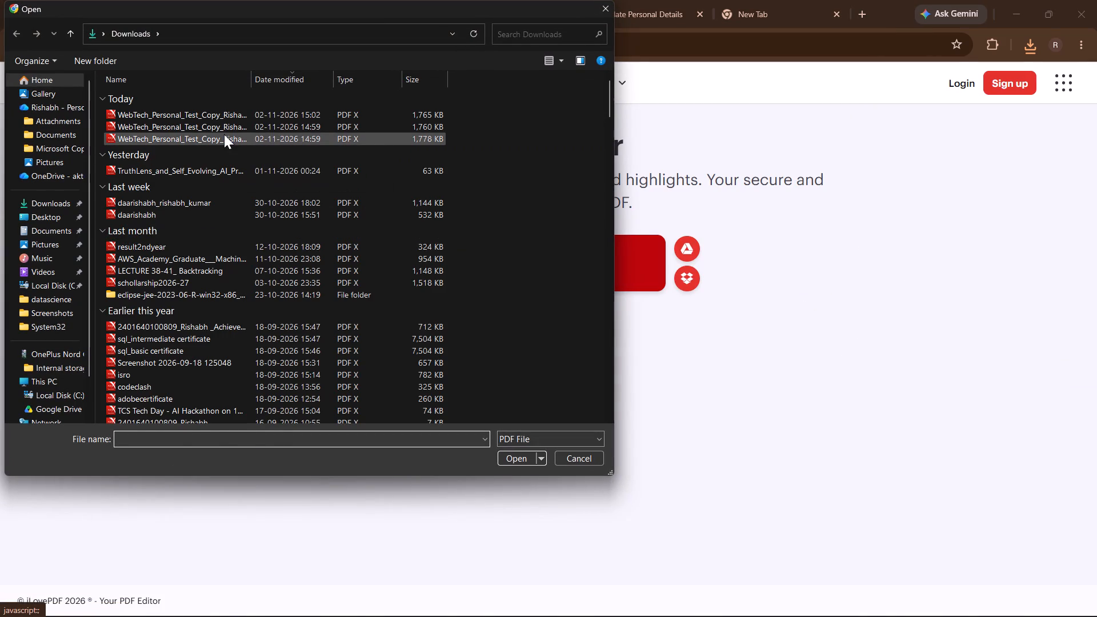
left_click(518, 459)
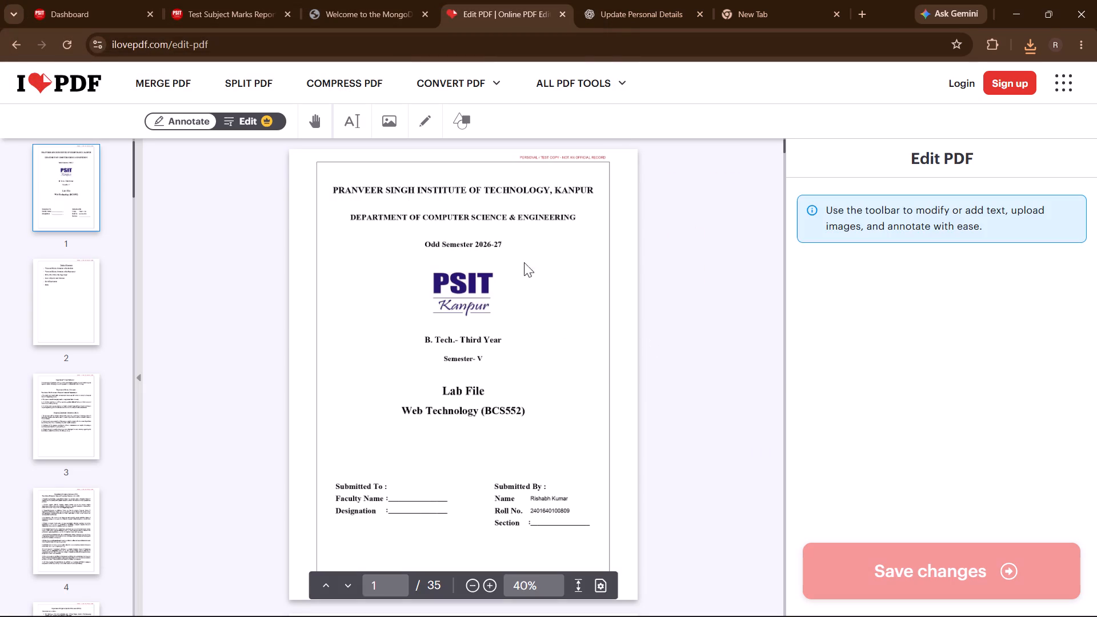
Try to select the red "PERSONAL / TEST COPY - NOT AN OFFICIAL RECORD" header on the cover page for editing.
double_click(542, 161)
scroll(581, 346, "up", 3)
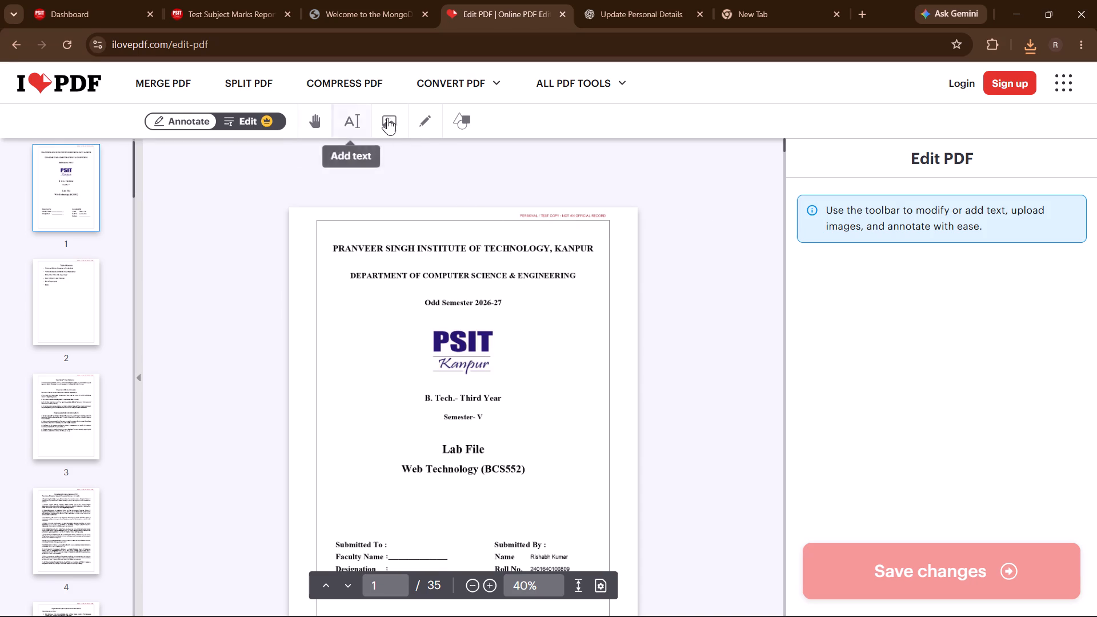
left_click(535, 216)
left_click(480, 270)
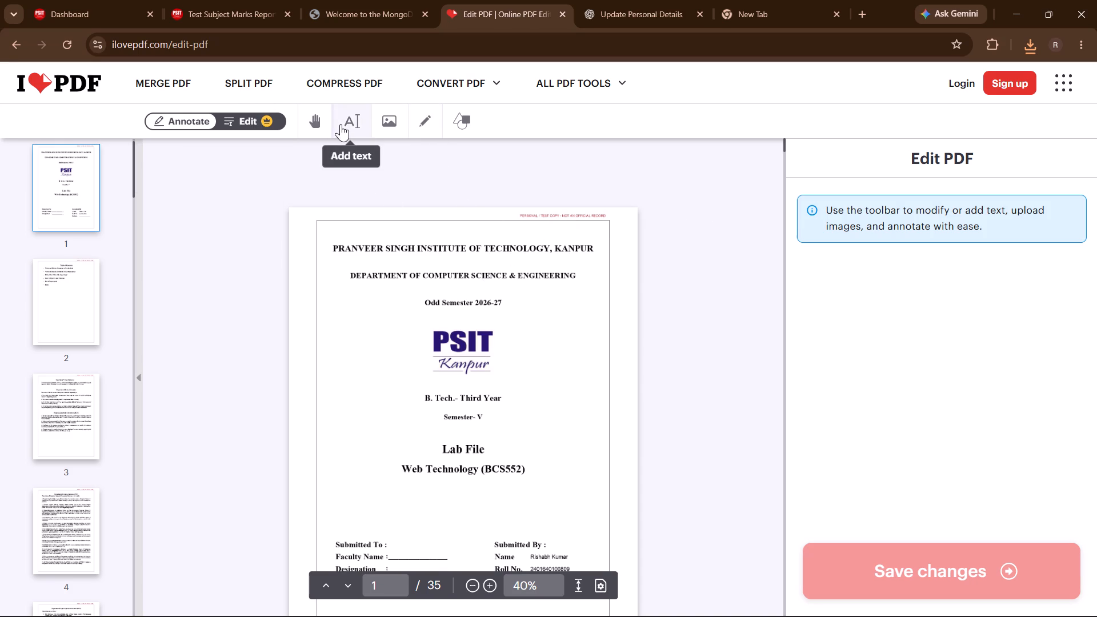
Add a placeholder text box to the cover page and try to undo it.
left_click(341, 124)
left_click(617, 349)
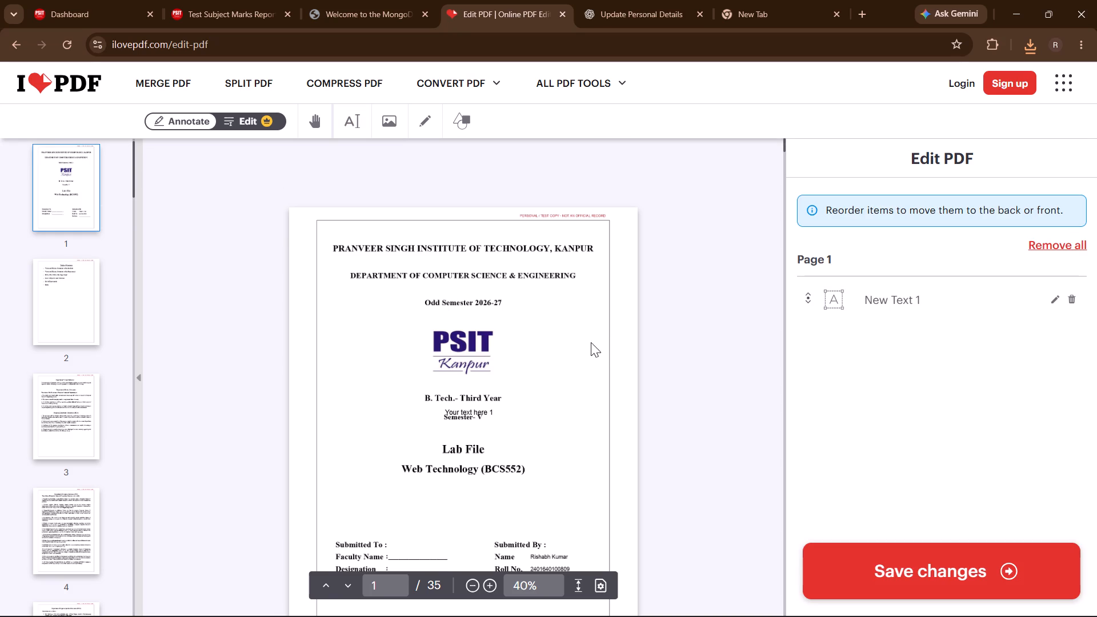
key("ctrl+z")
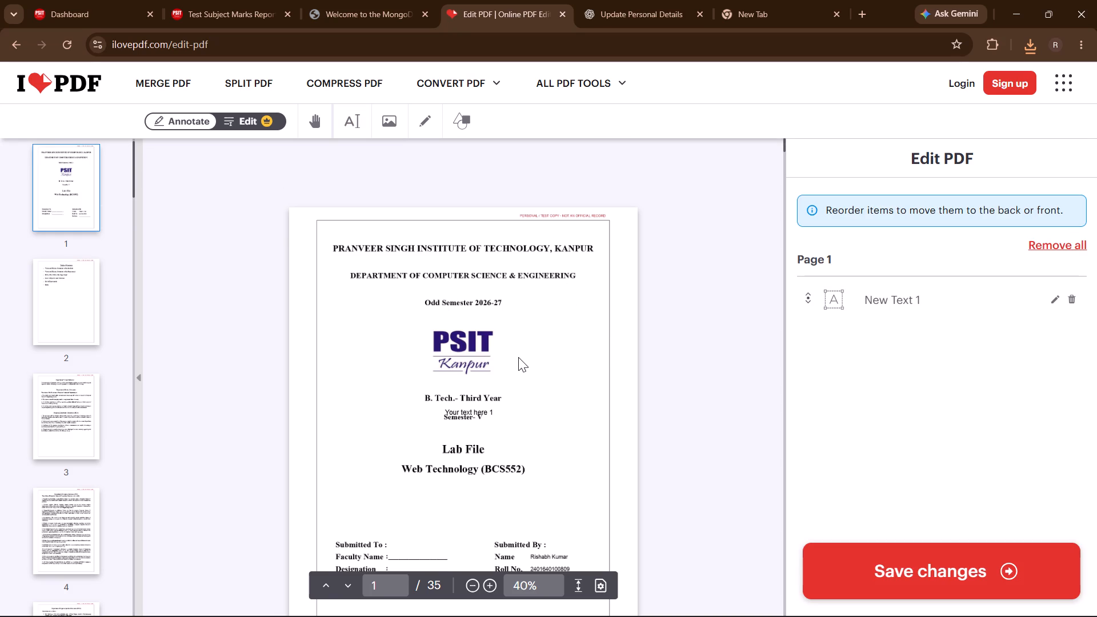
left_click(518, 357)
scroll(518, 357, "right", 1)
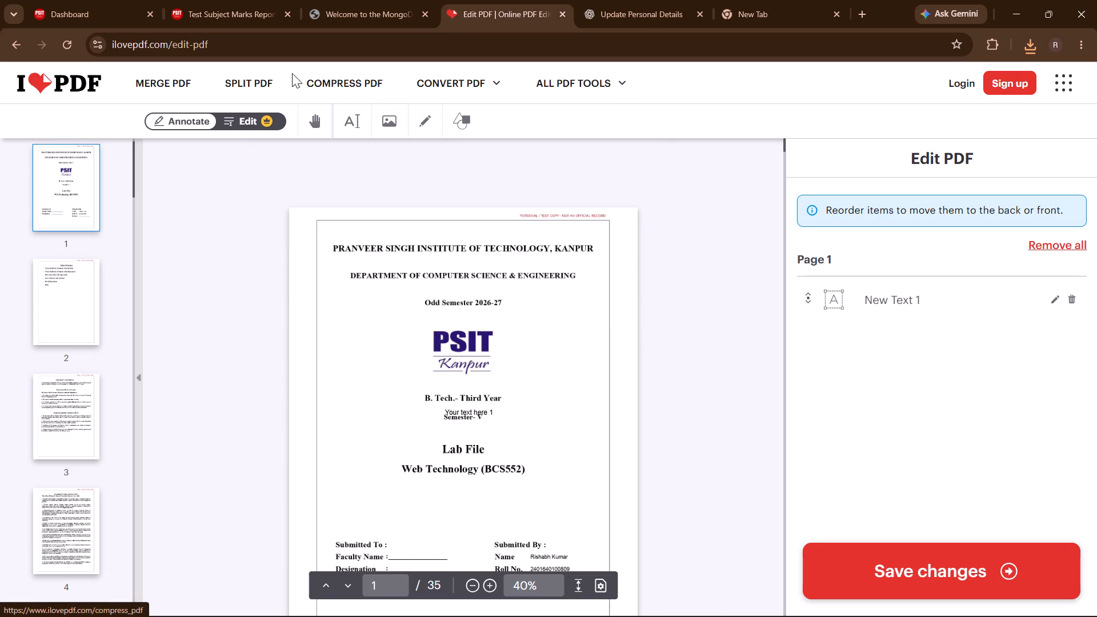
Switch the editor to Edit mode and delete the red "PERSONAL / TEST COPY - NOT AN OFFICIAL RECORD" header from the cover page.
left_click(185, 117)
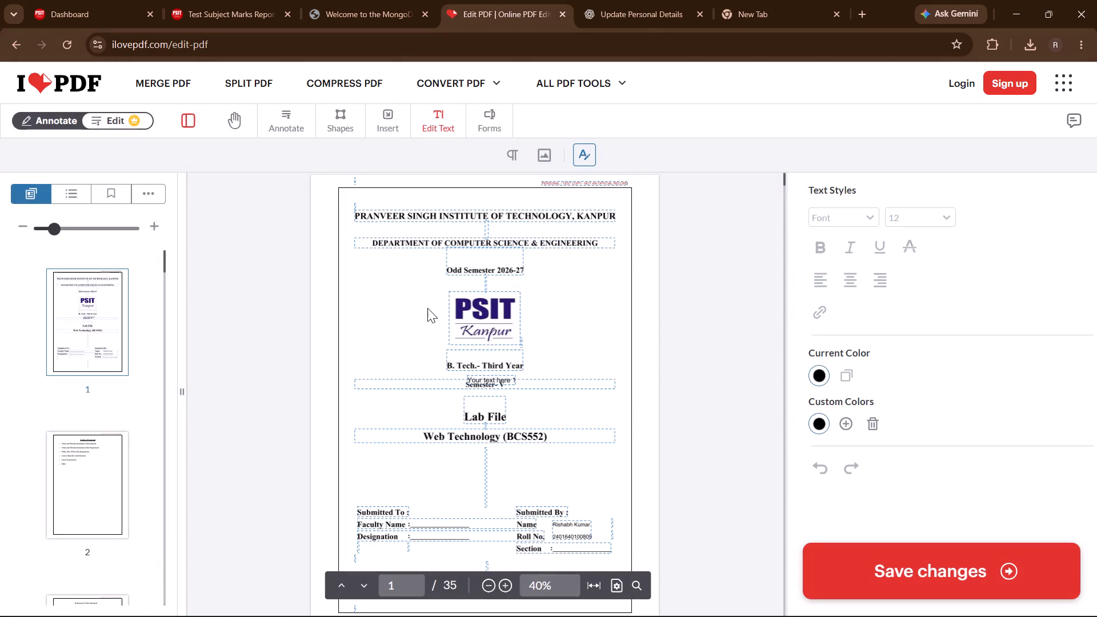
left_click(511, 227)
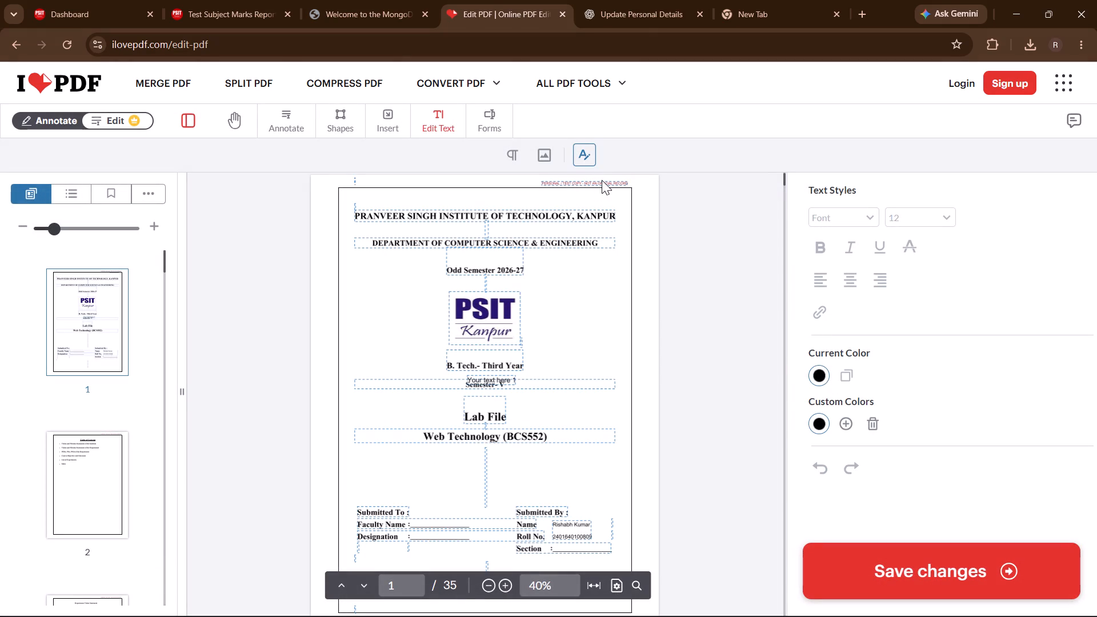
left_click(602, 179)
left_click(619, 183)
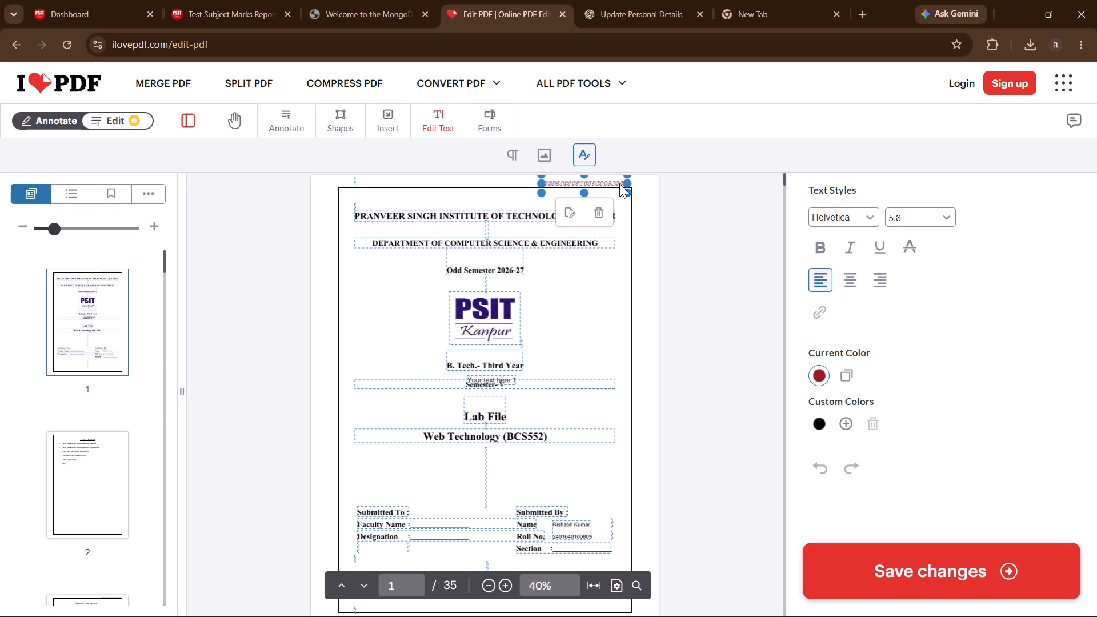
key("BackSpace")
Delete the red "PERSONAL / TEST COPY - NOT AN OFFICIAL RECORD" header from pages 2, 3, 4 and 5.
scroll(619, 183, "down", 2)
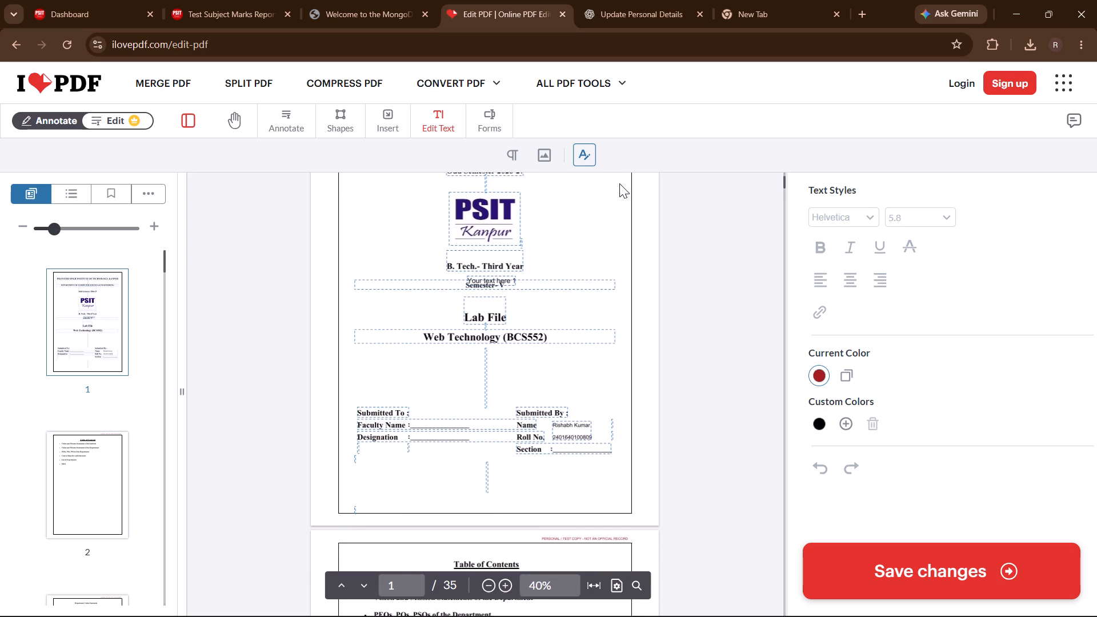
scroll(619, 183, "down", 3)
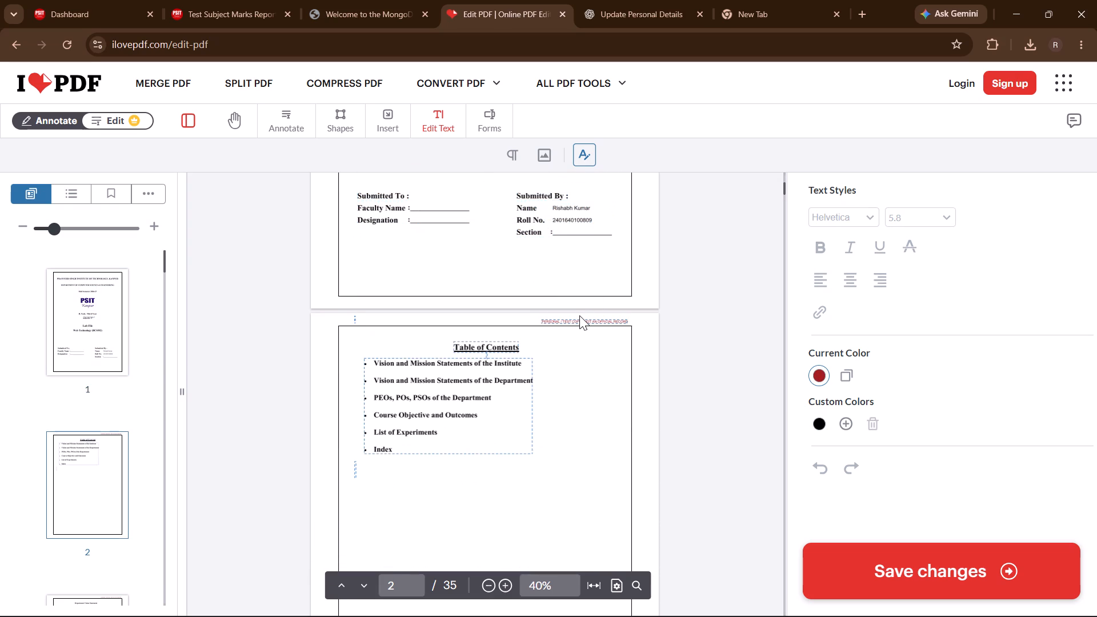
left_click(579, 320)
key("BackSpace")
scroll(579, 320, "down", 7)
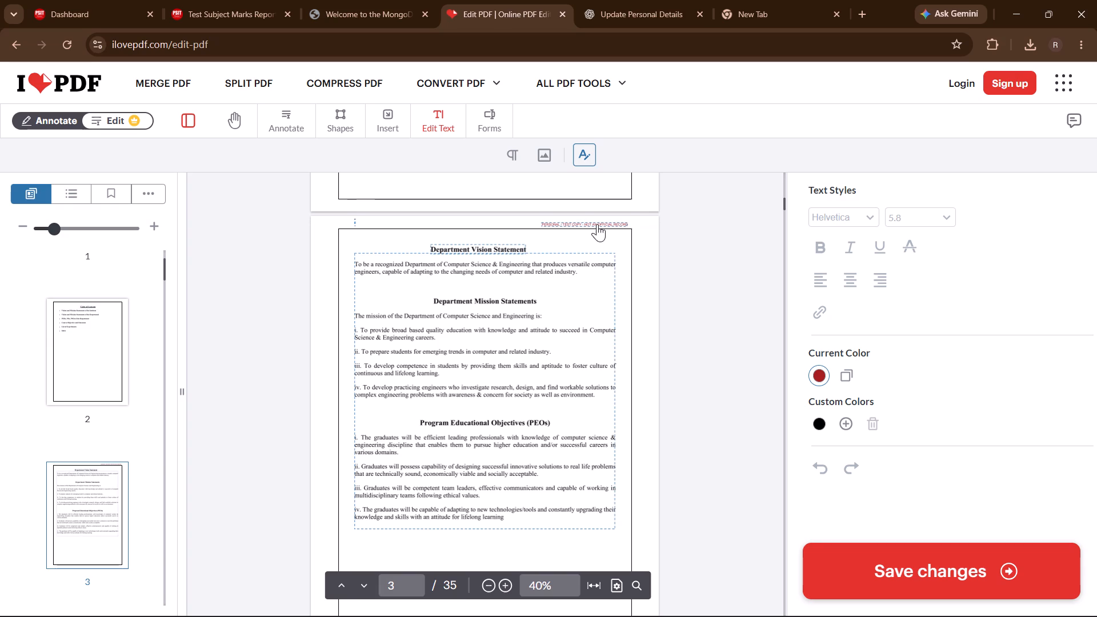
left_click(597, 224)
key("BackSpace")
scroll(597, 224, "down", 6)
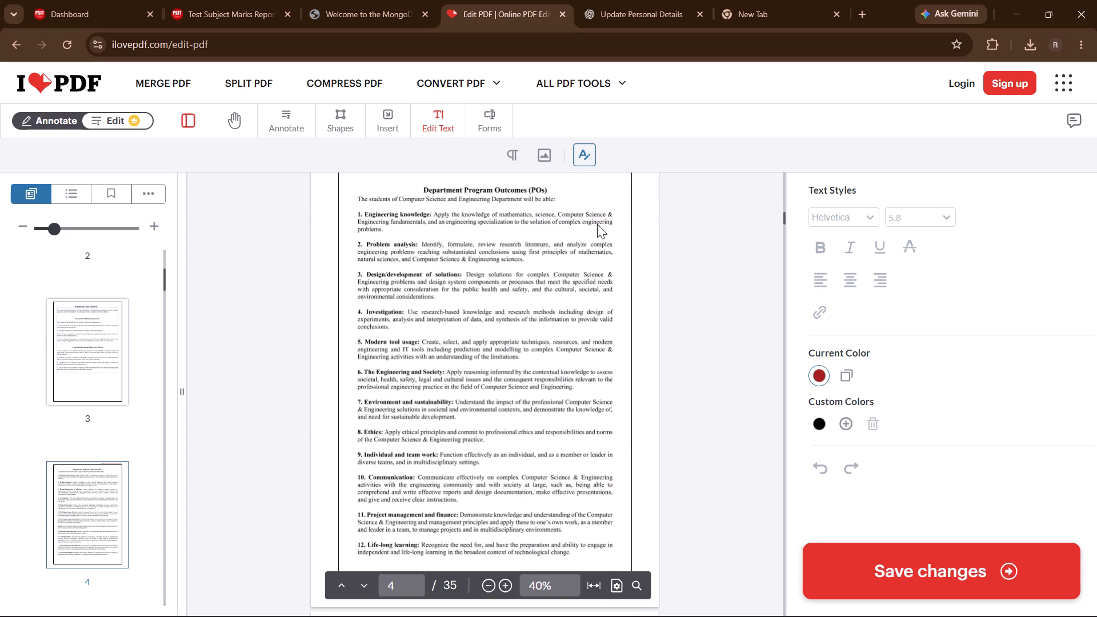
scroll(595, 201, "up", 2)
left_click(590, 265)
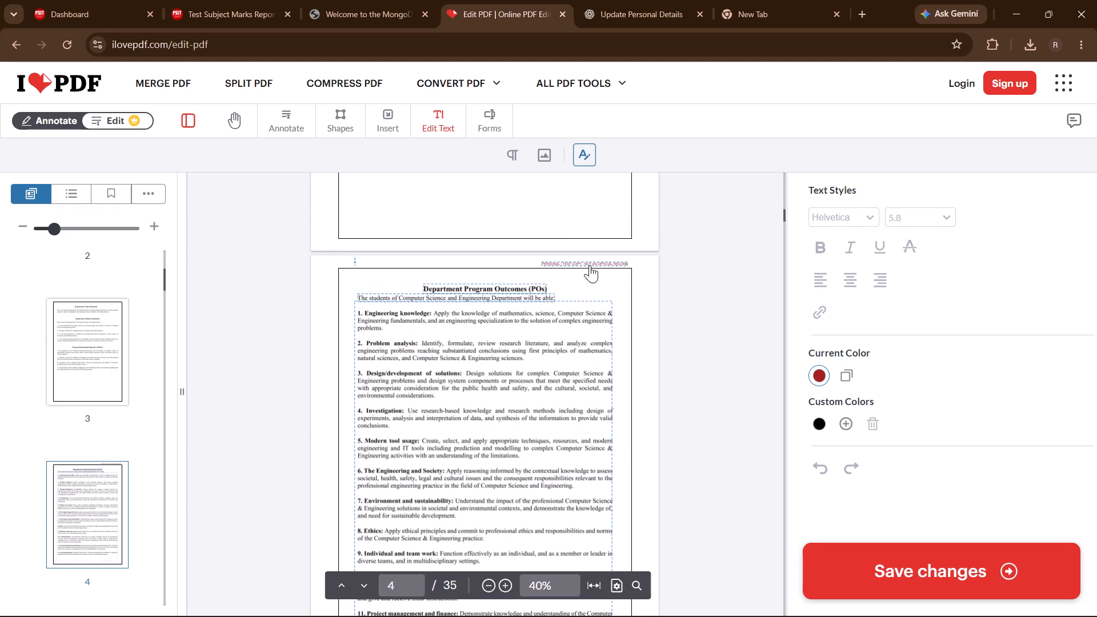
key("BackSpace")
scroll(590, 265, "down", 5)
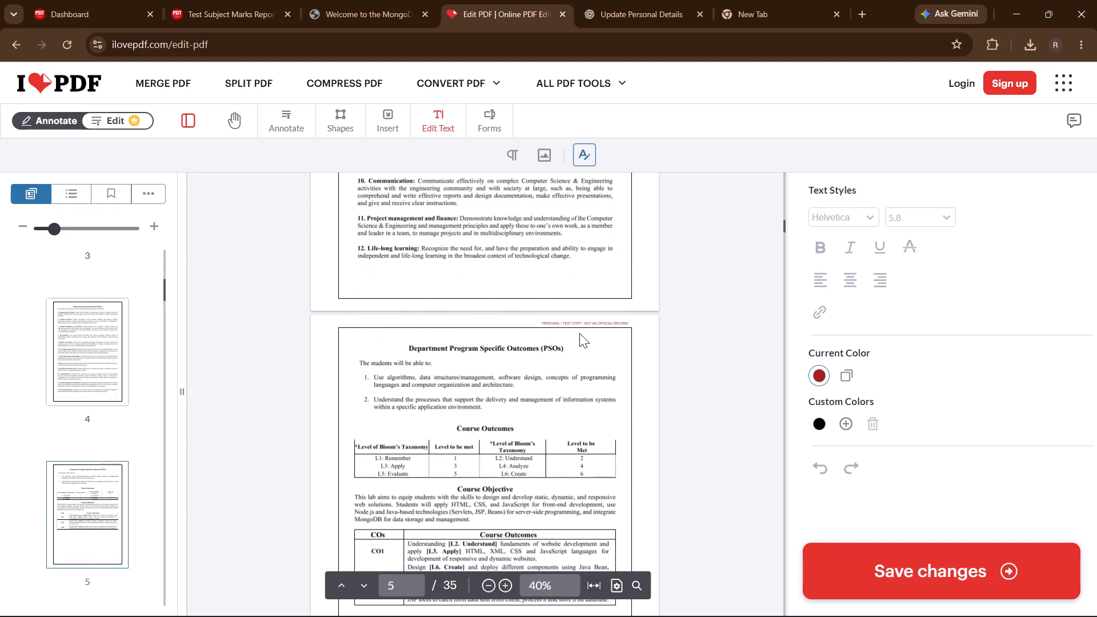
left_click(582, 324)
key("BackSpace")
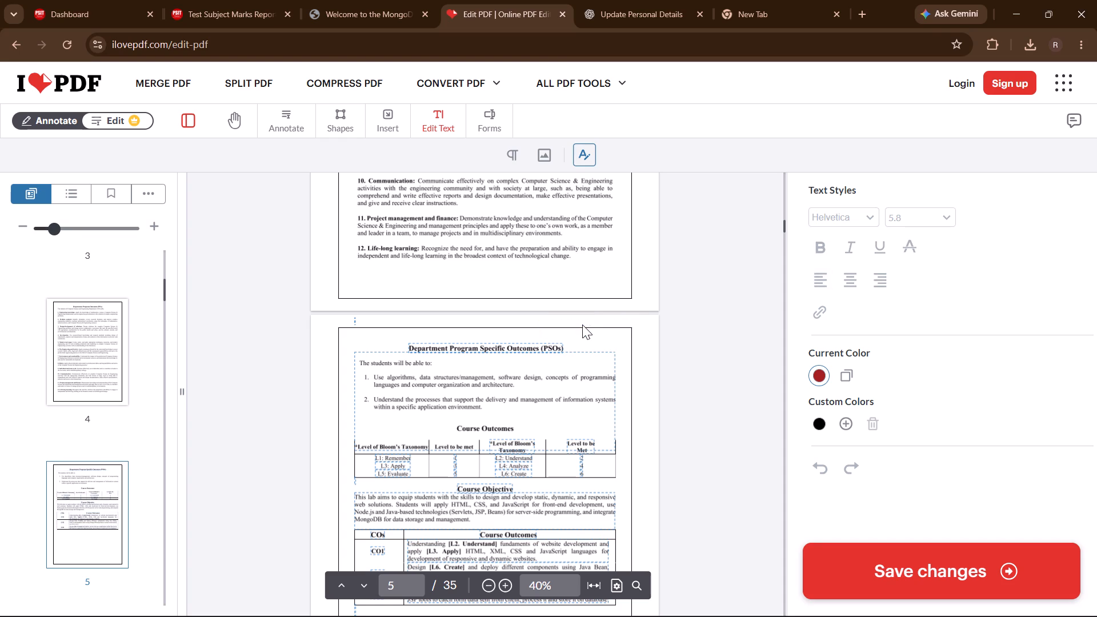
Delete the red test-copy header from page 6 (List of Experiments), page 7 (Index) and page 8.
scroll(582, 324, "down", 3)
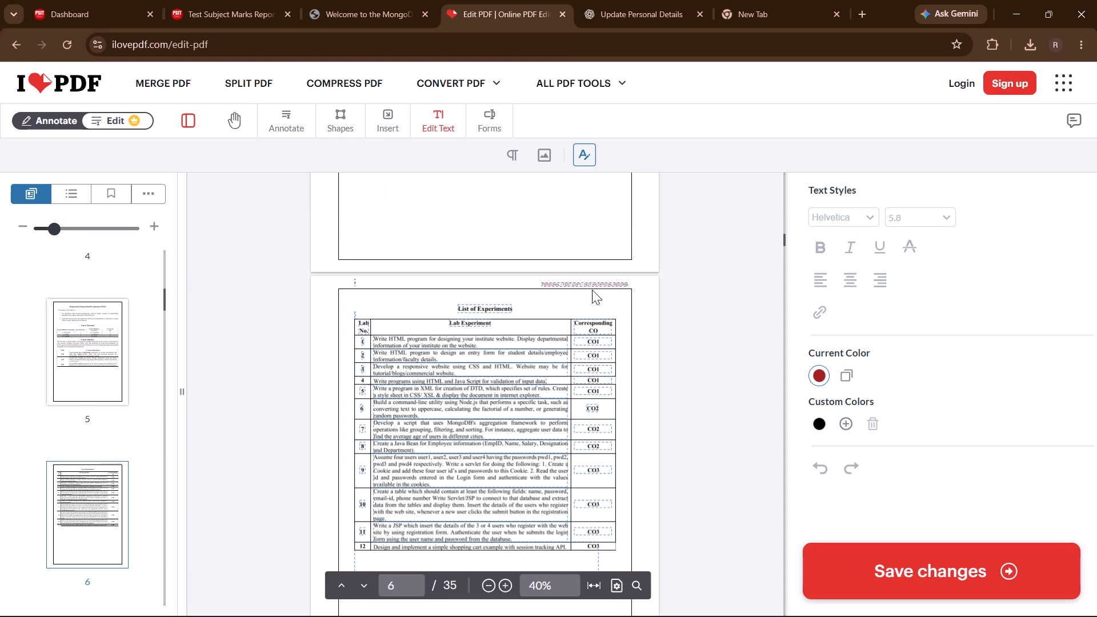
left_click(594, 285)
key("BackSpace")
scroll(594, 285, "down", 4)
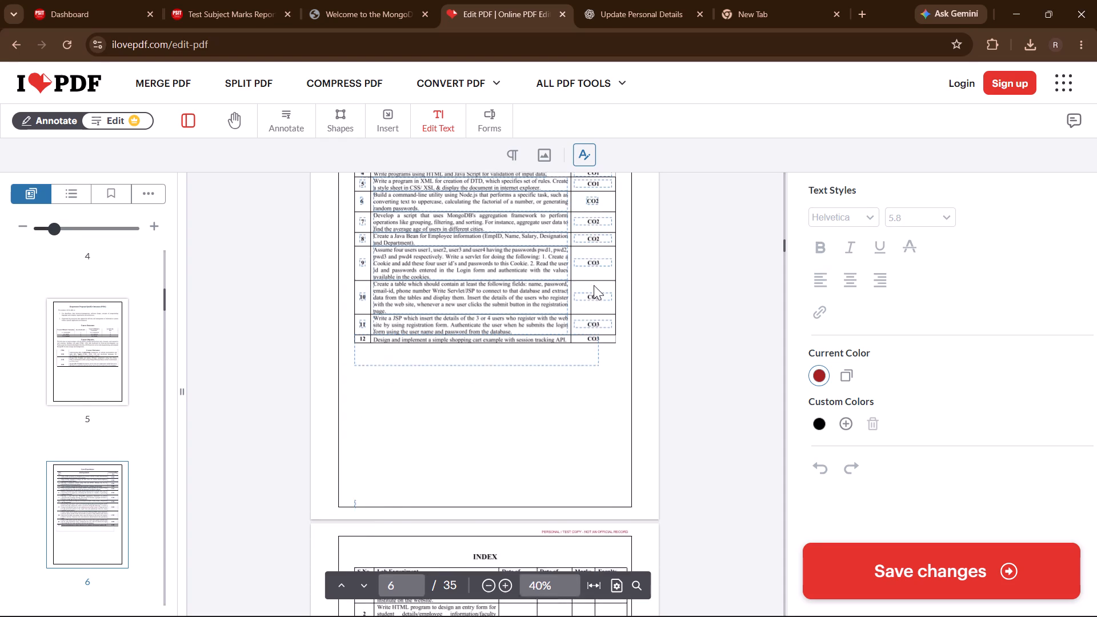
scroll(594, 285, "down", 2)
scroll(577, 291, "up", 2)
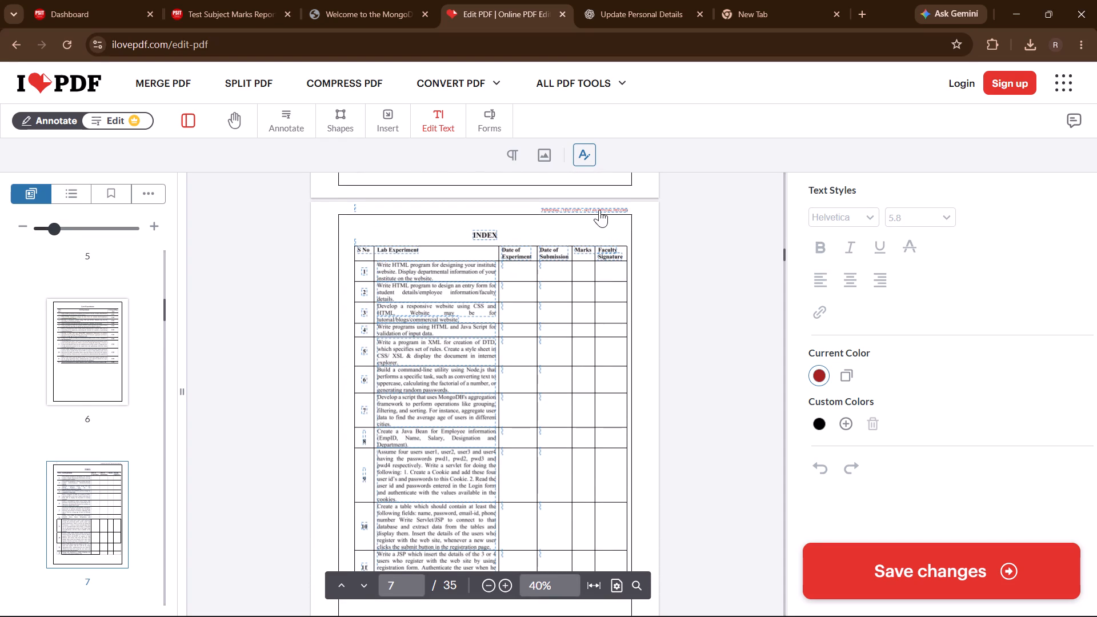
left_click(599, 210)
key("BackSpace")
scroll(599, 210, "down", 5)
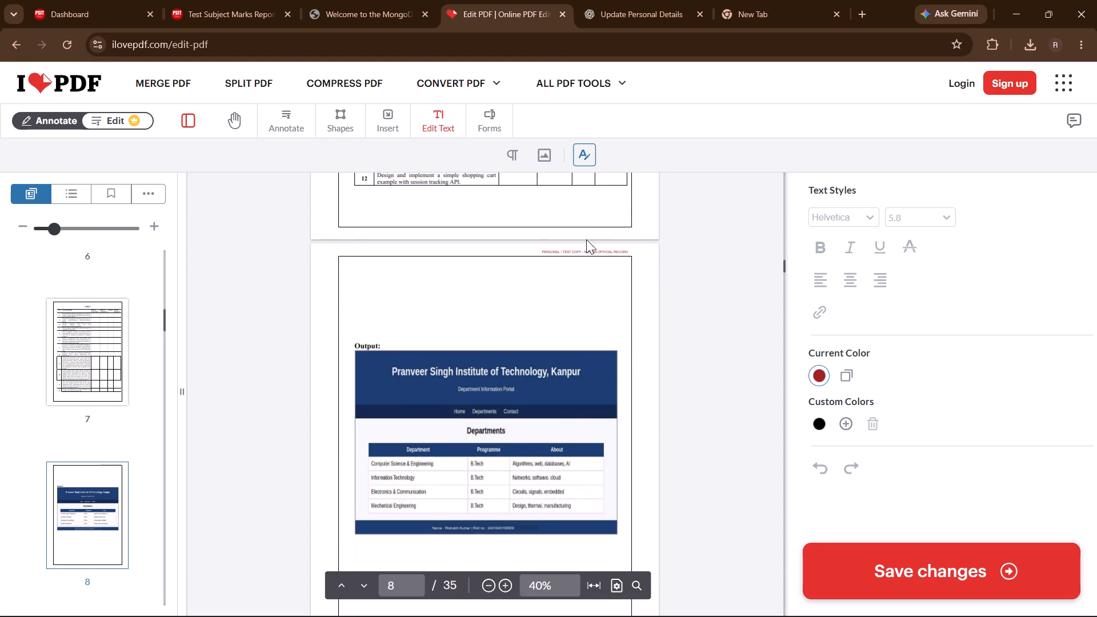
left_click(583, 255)
key("BackSpace")
Delete the red test-copy header from page 9 (Experiment 1) and page 10 (Student Details Entry Form output).
scroll(583, 255, "down", 2)
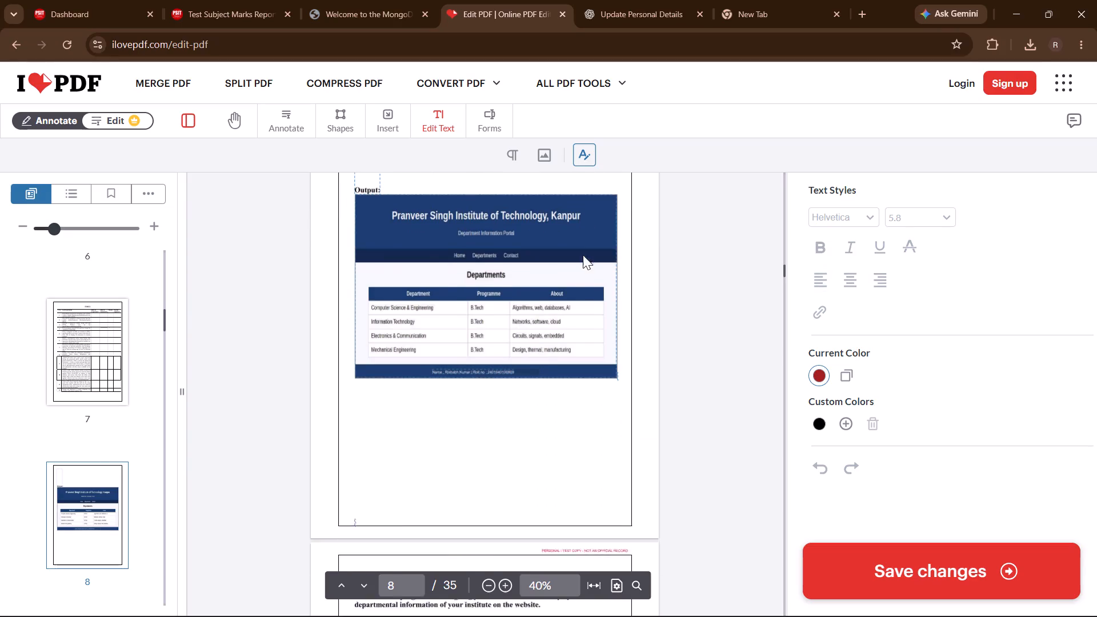
scroll(583, 255, "down", 3)
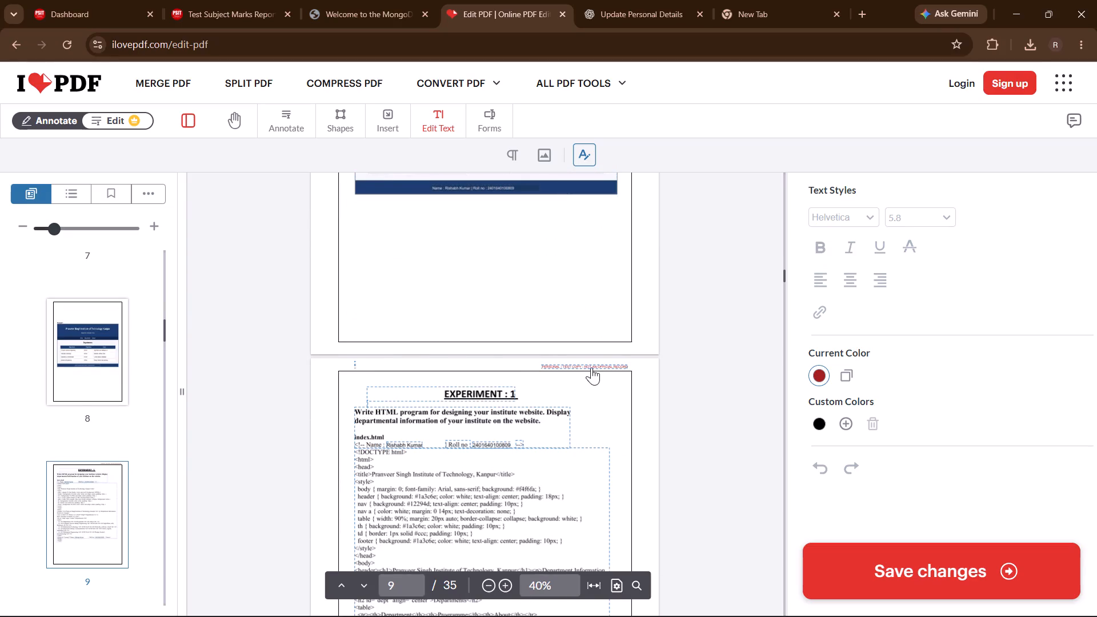
left_click(592, 367)
key("BackSpace")
scroll(592, 367, "down", 7)
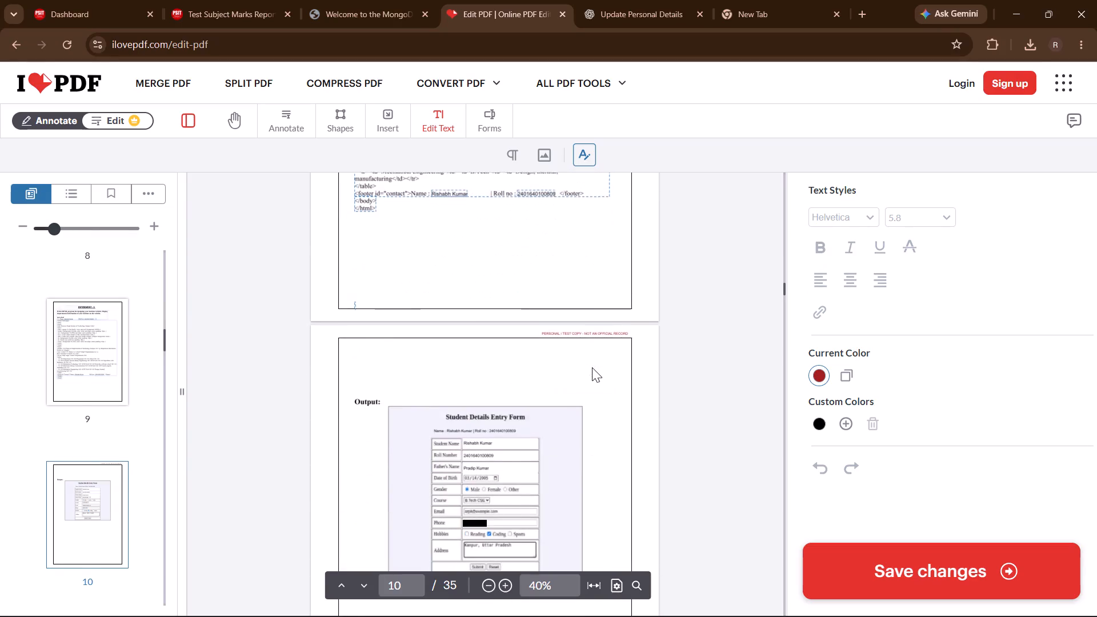
left_click(595, 335)
key("BackSpace")
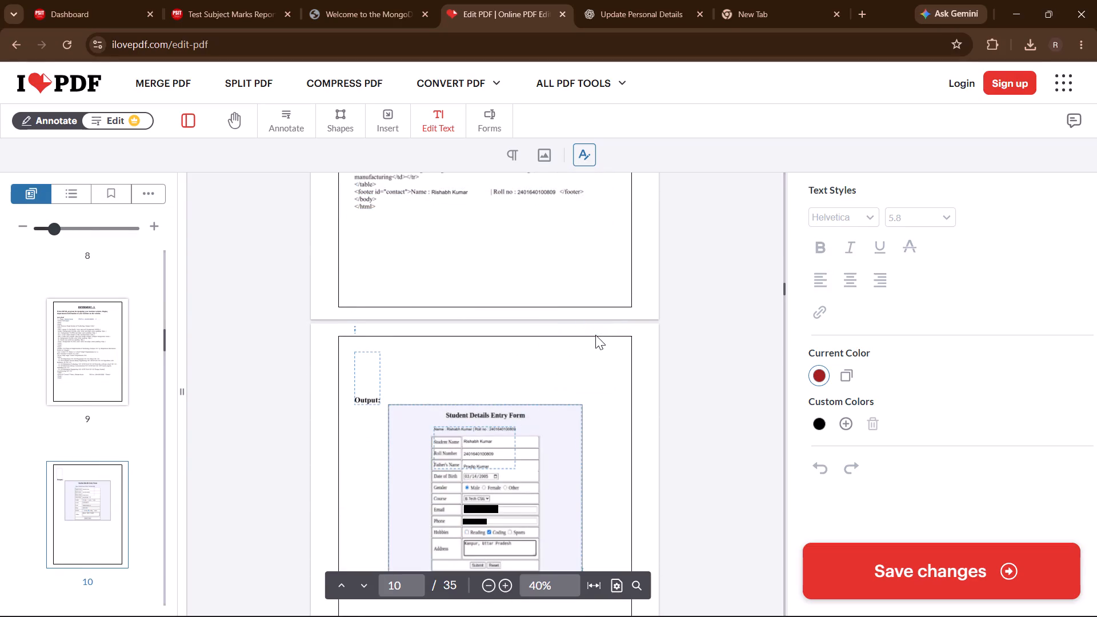
Delete the red test-copy header from page 11 (Experiment 2) and page 12 (Web Tech Tutorials output).
scroll(595, 335, "down", 6)
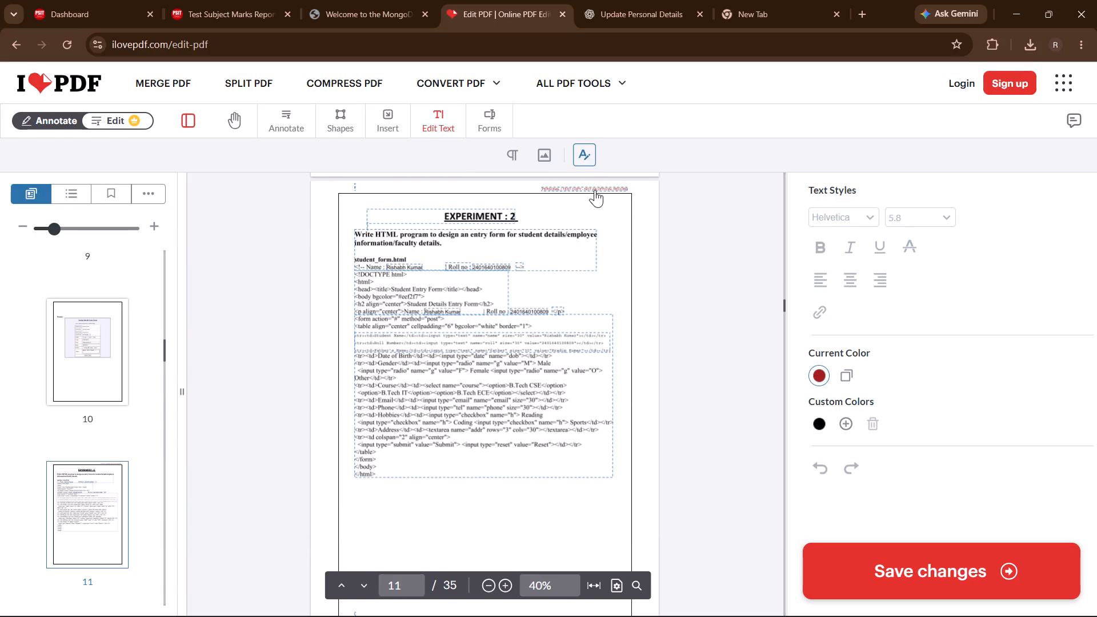
left_click(595, 187)
key("BackSpace")
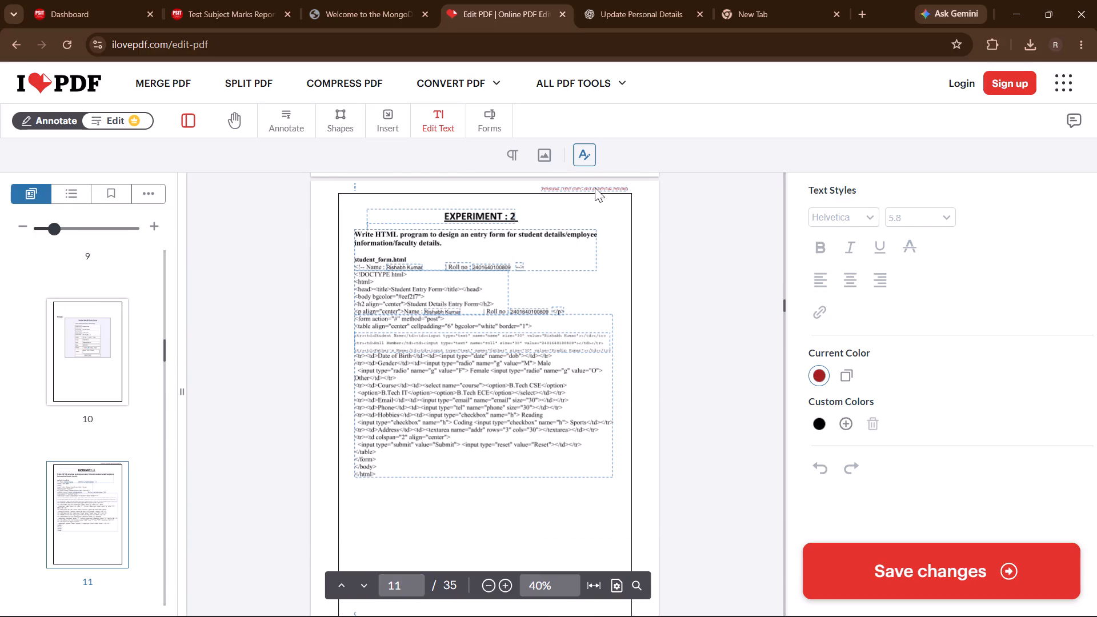
left_click(594, 190)
key("BackSpace")
scroll(594, 190, "down", 4)
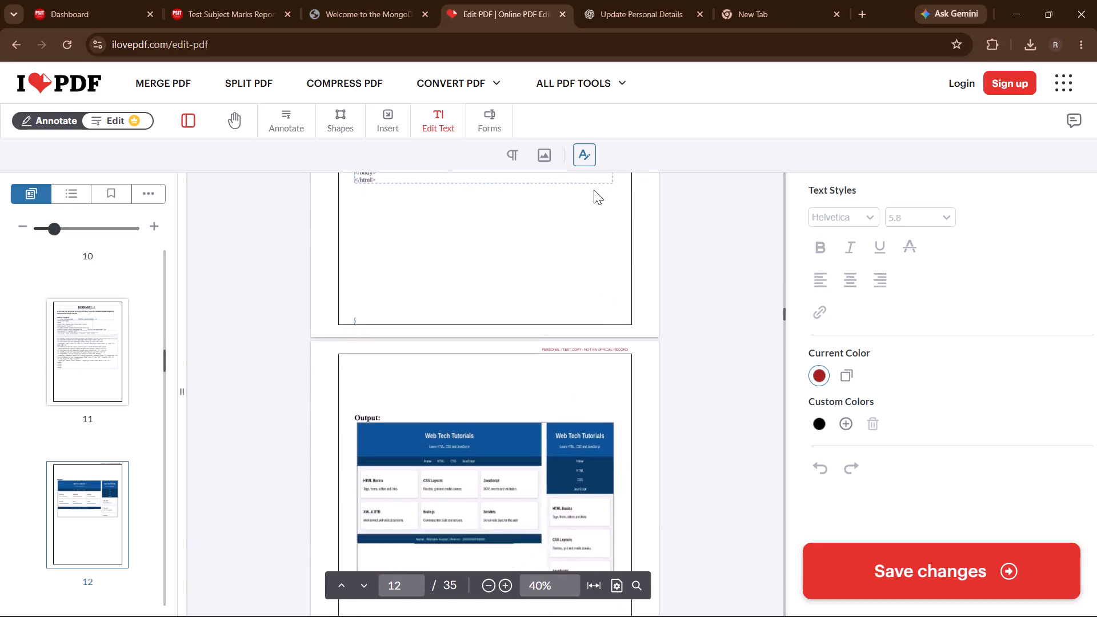
scroll(594, 190, "down", 2)
left_click(591, 181)
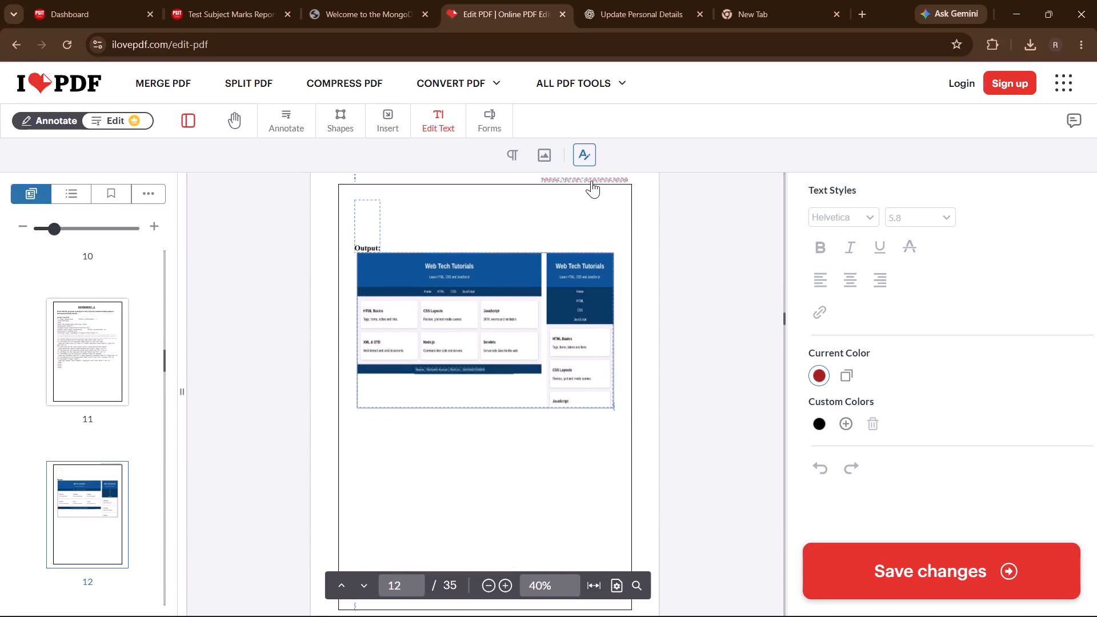
key("BackSpace")
Delete the red test-copy header from page 13 (Experiment 3) and page 14 (Registration Form output).
scroll(591, 181, "down", 5)
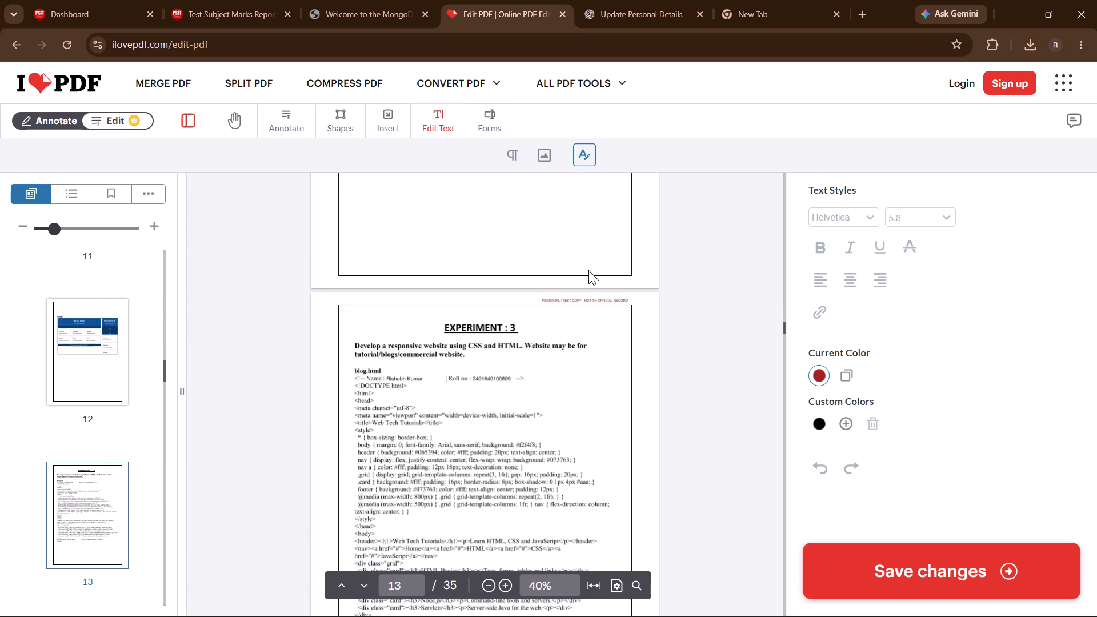
left_click(582, 303)
key("BackSpace")
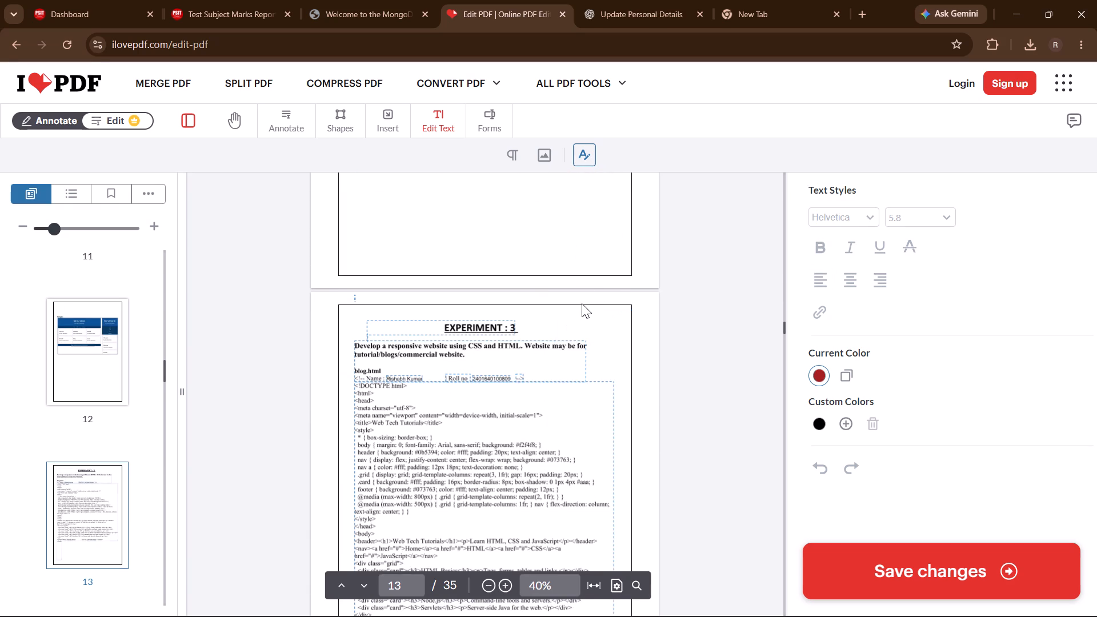
scroll(582, 303, "down", 5)
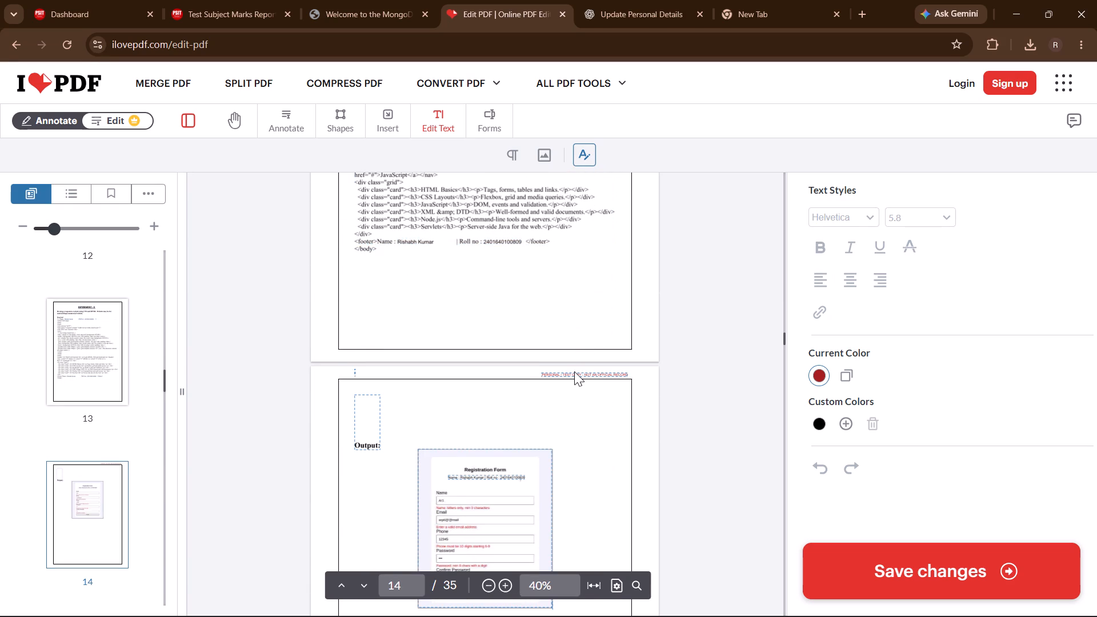
left_click(574, 371)
key("BackSpace")
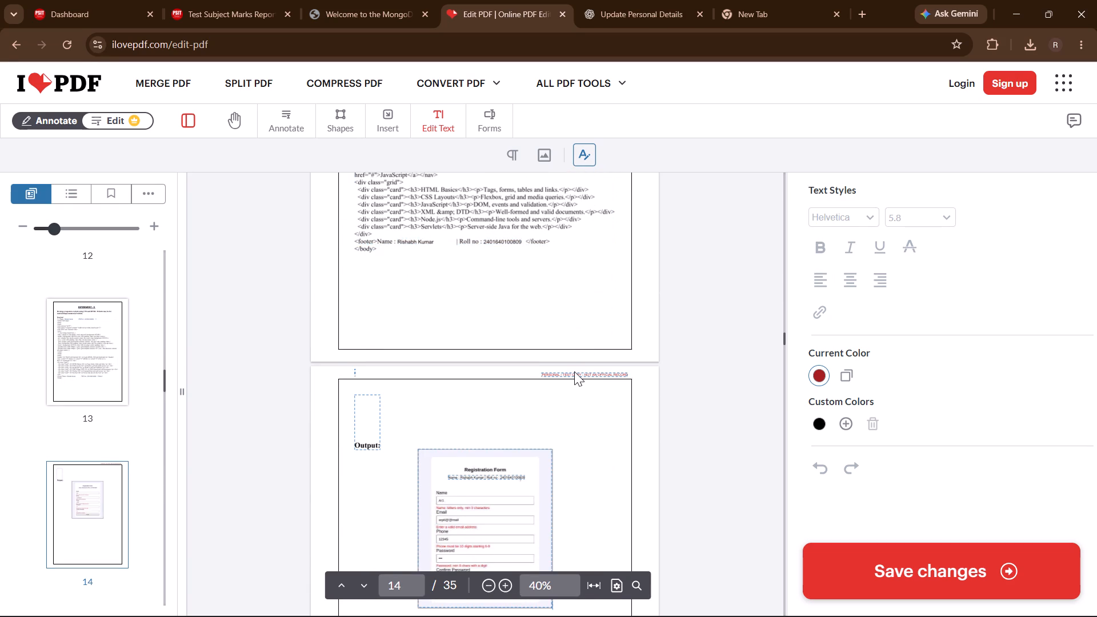
left_click(575, 376)
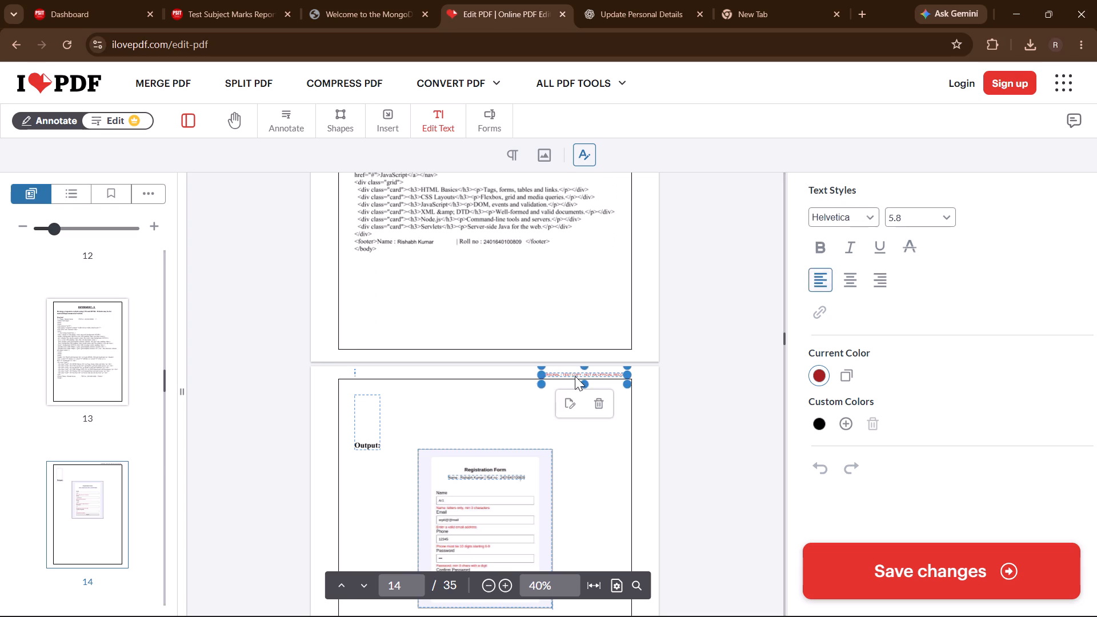
key("BackSpace")
Delete the red test-copy header from page 15 (Experiment 4) and page 16 (student list output).
scroll(575, 376, "down", 6)
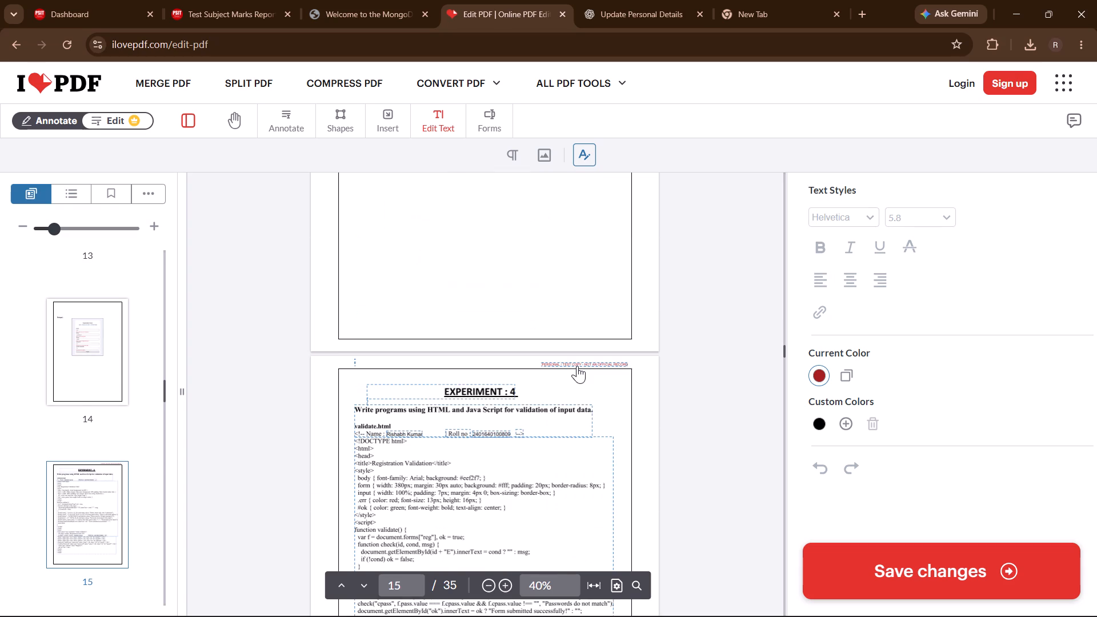
left_click(577, 366)
key("BackSpace")
scroll(577, 366, "down", 6)
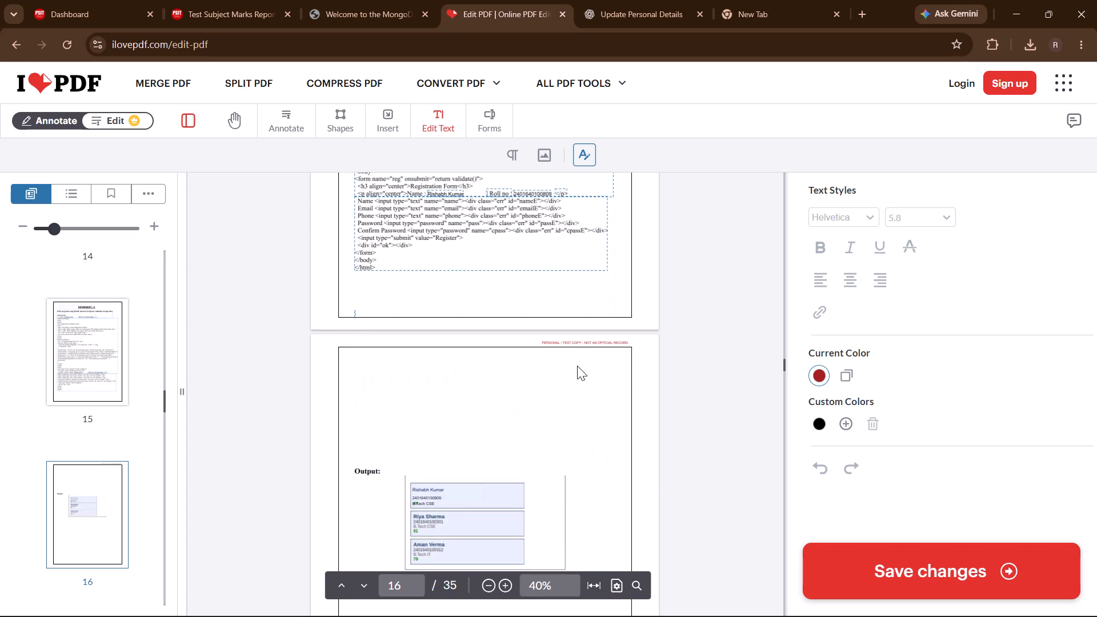
left_click(580, 343)
key("BackSpace")
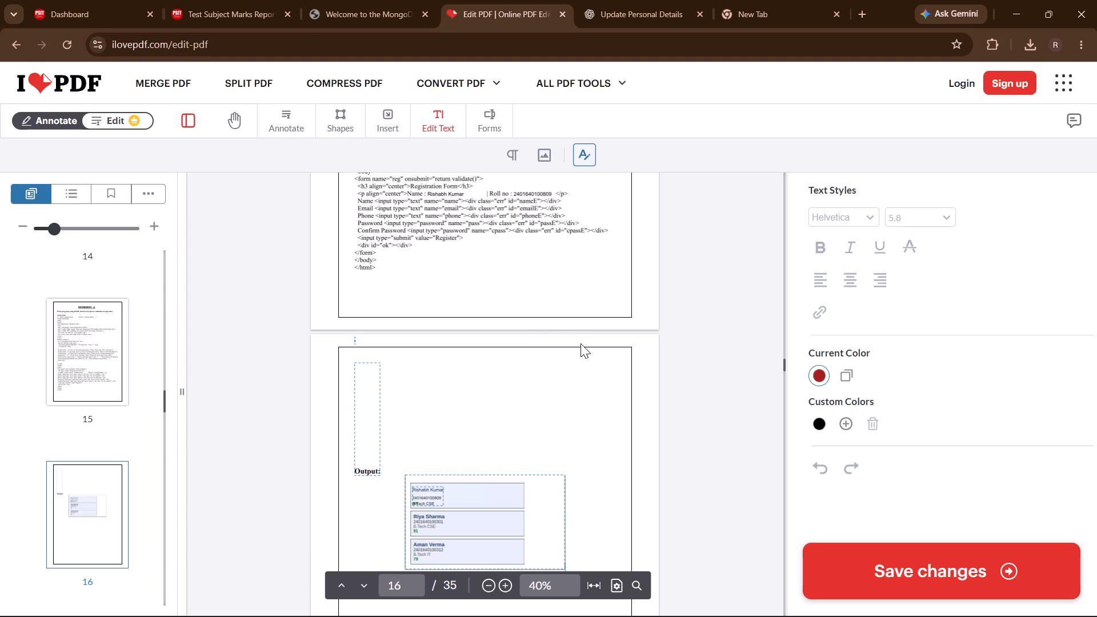
Delete the red test-copy header from page 17 (Experiment 5) and page 18 (node cli.js output).
scroll(580, 343, "down", 3)
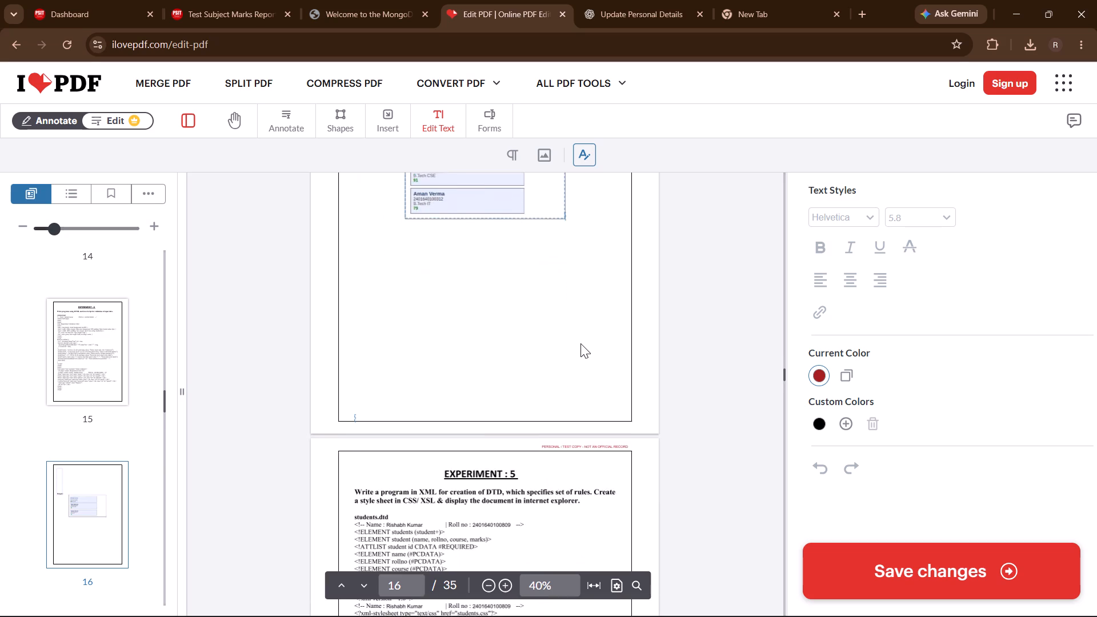
scroll(580, 343, "down", 2)
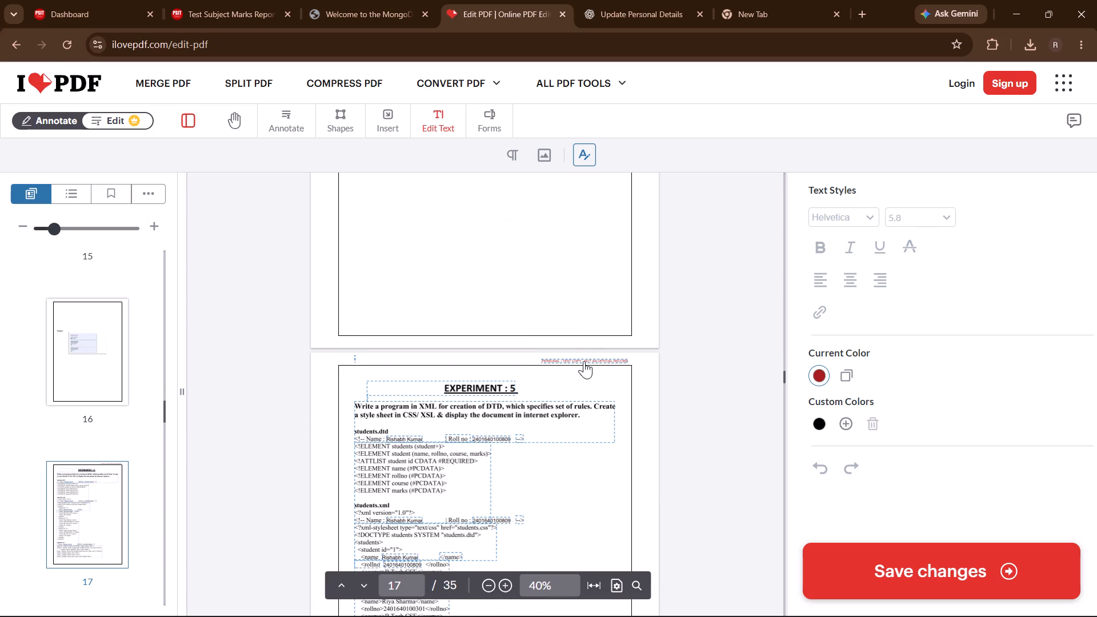
left_click(584, 361)
key("BackSpace")
scroll(584, 361, "down", 7)
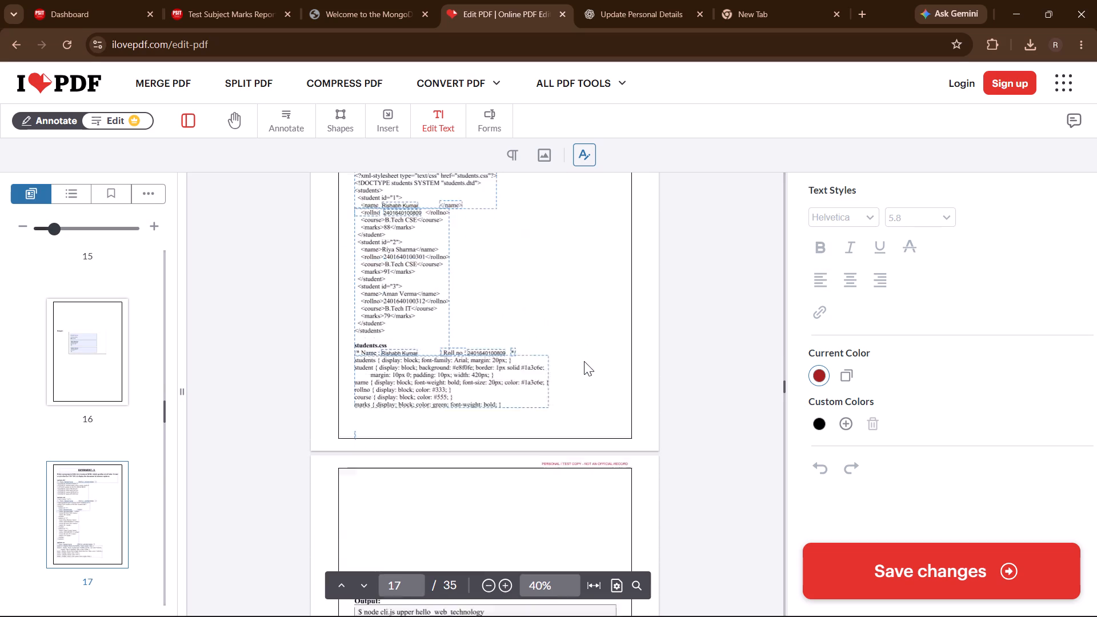
scroll(584, 361, "down", 1)
left_click(600, 325)
key("BackSpace")
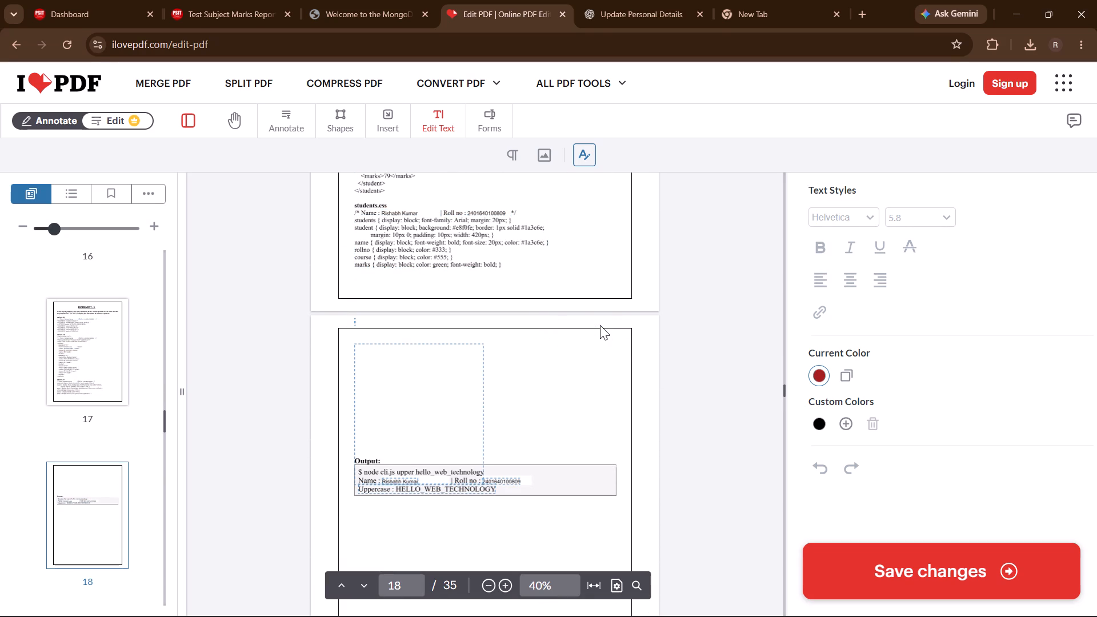
Delete the red test-copy header from page 19 (Experiment 6) and page 20 (node aggregate.js output).
scroll(600, 325, "down", 5)
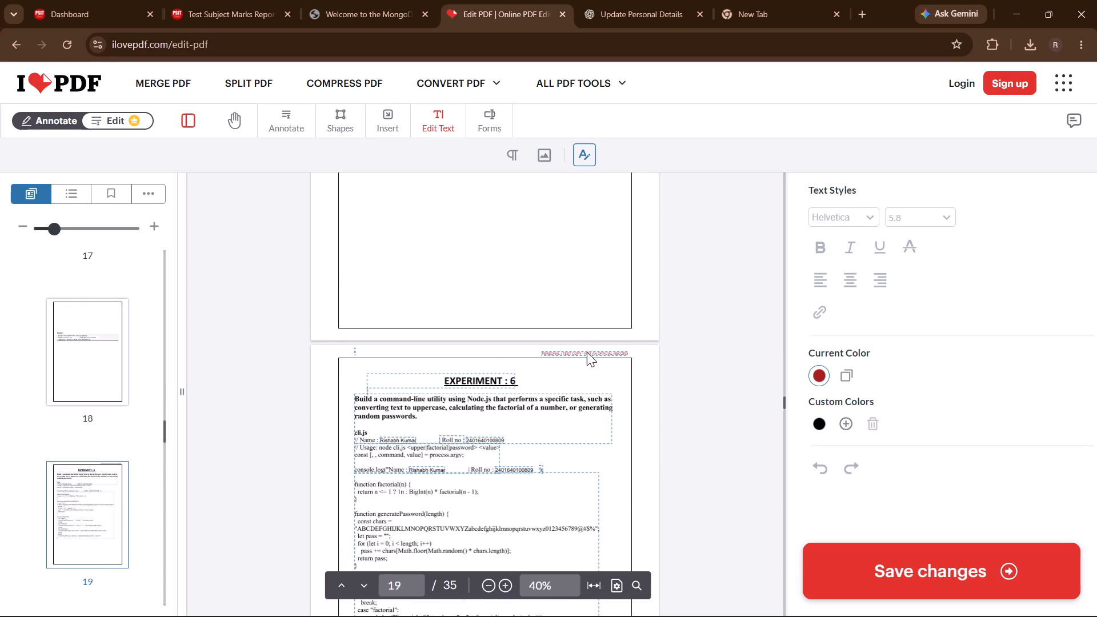
left_click(587, 351)
key("BackSpace")
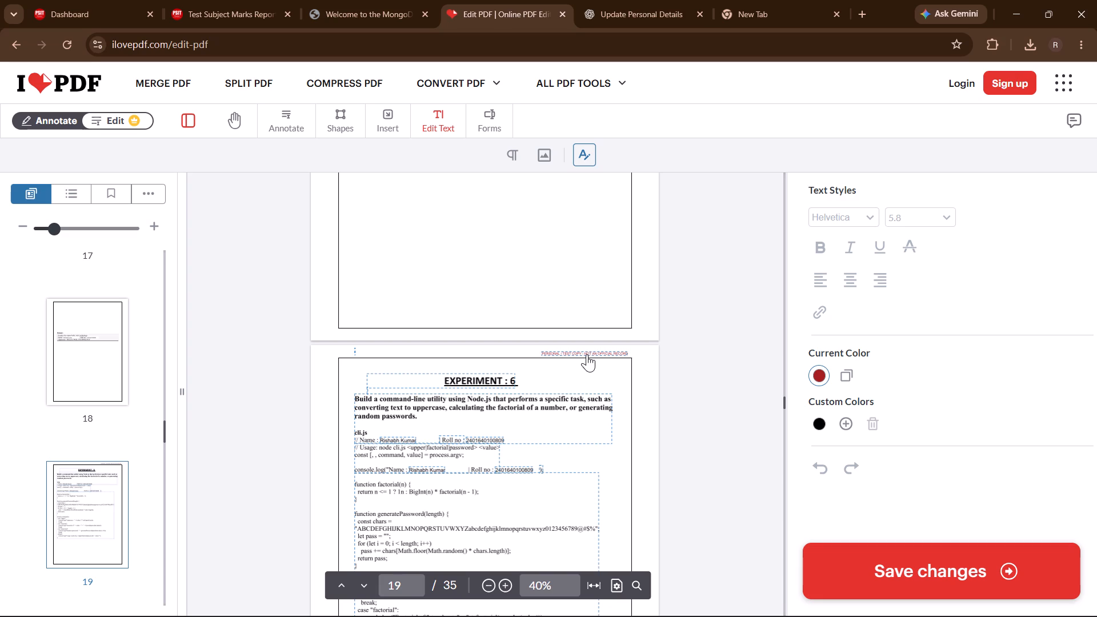
left_click(587, 354)
key("BackSpace")
scroll(587, 354, "down", 6)
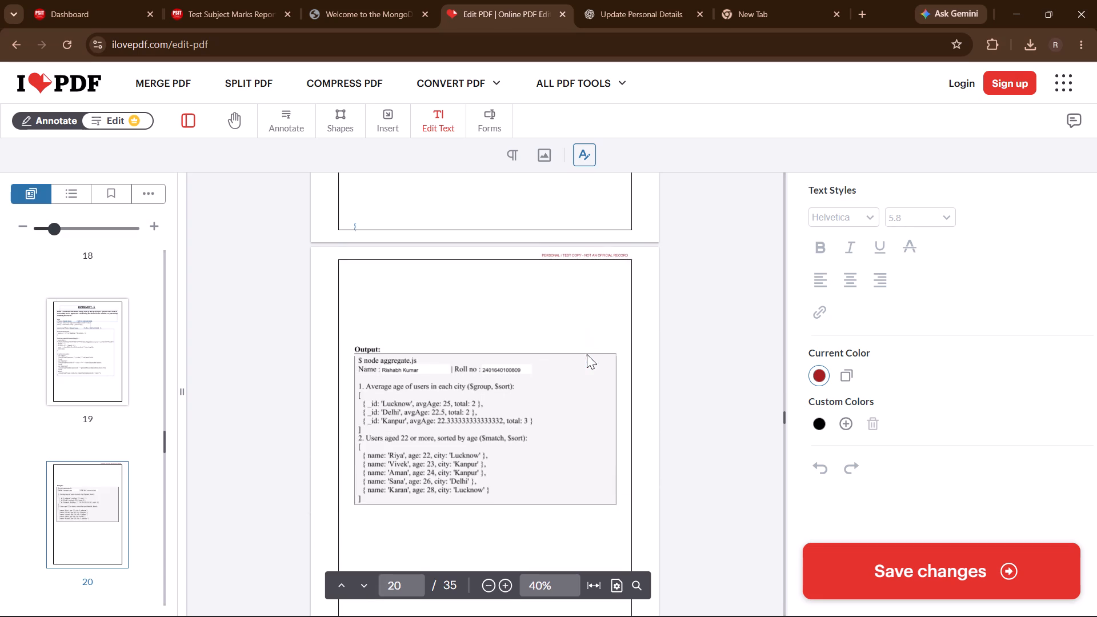
left_click(595, 253)
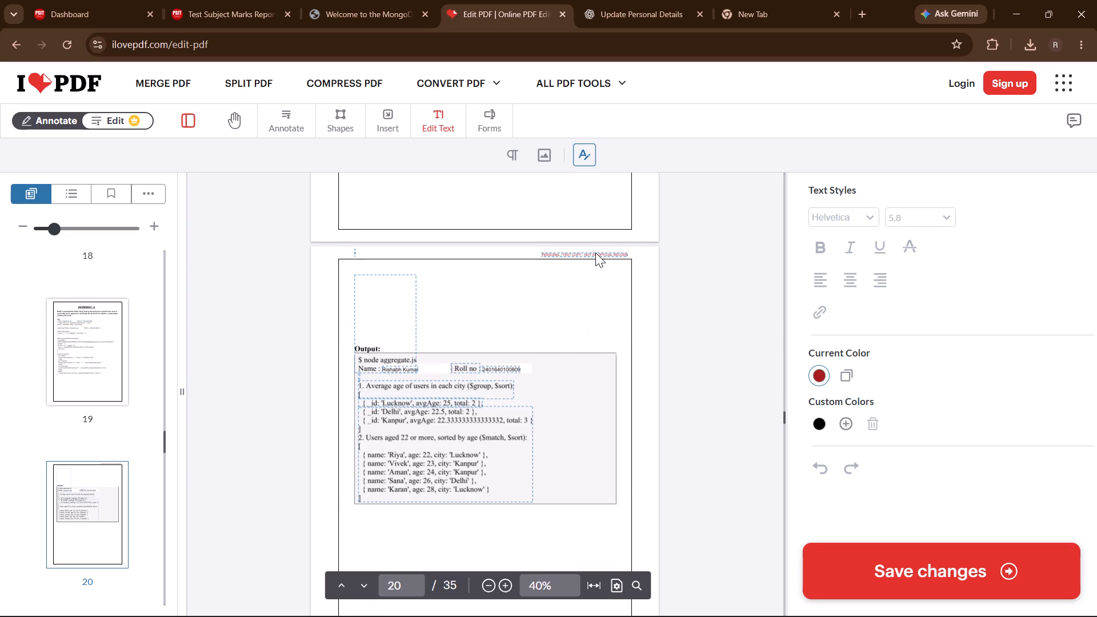
key("BackSpace")
left_click(595, 255)
key("BackSpace")
Delete the red test-copy header from page 21 (Experiment 7) and page 22 (TestEmployee output).
scroll(595, 255, "down", 4)
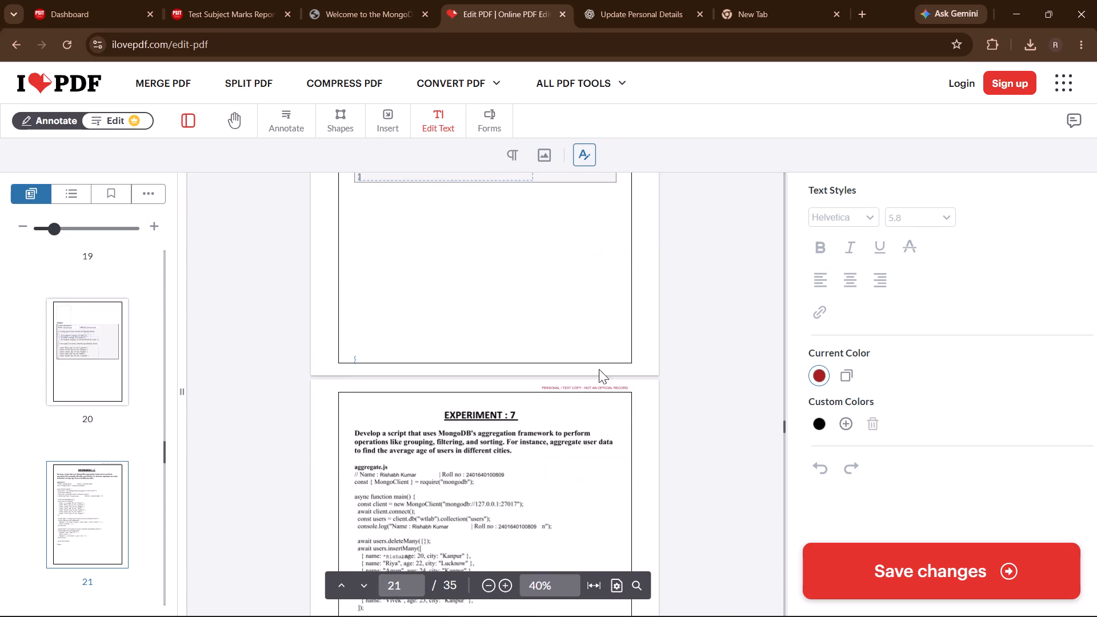
left_click(592, 387)
key("BackSpace")
scroll(592, 387, "down", 3)
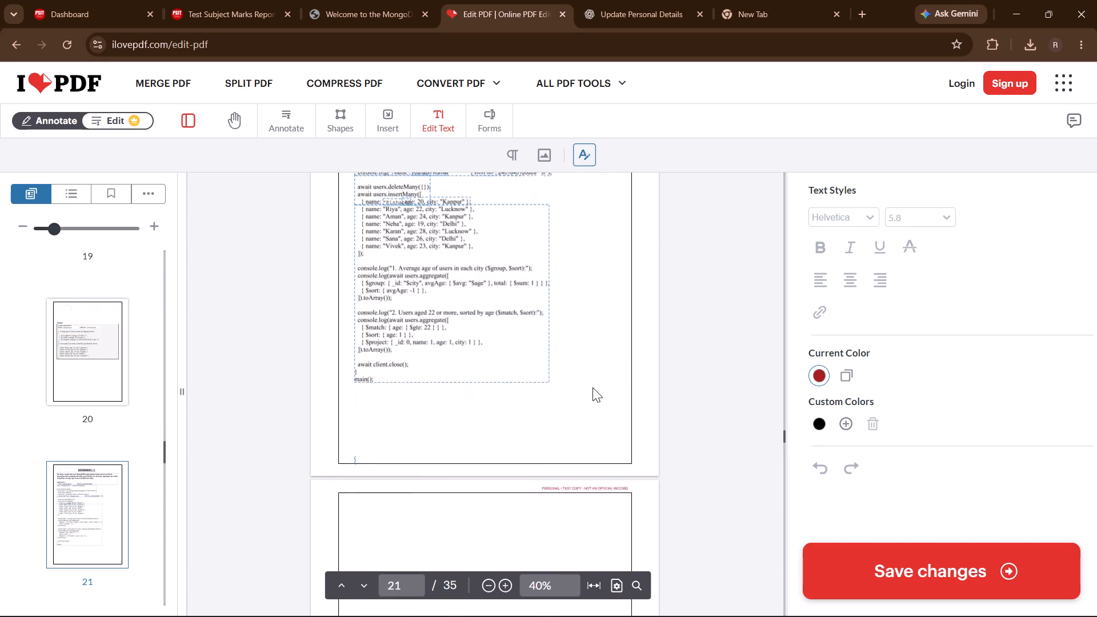
scroll(592, 387, "down", 4)
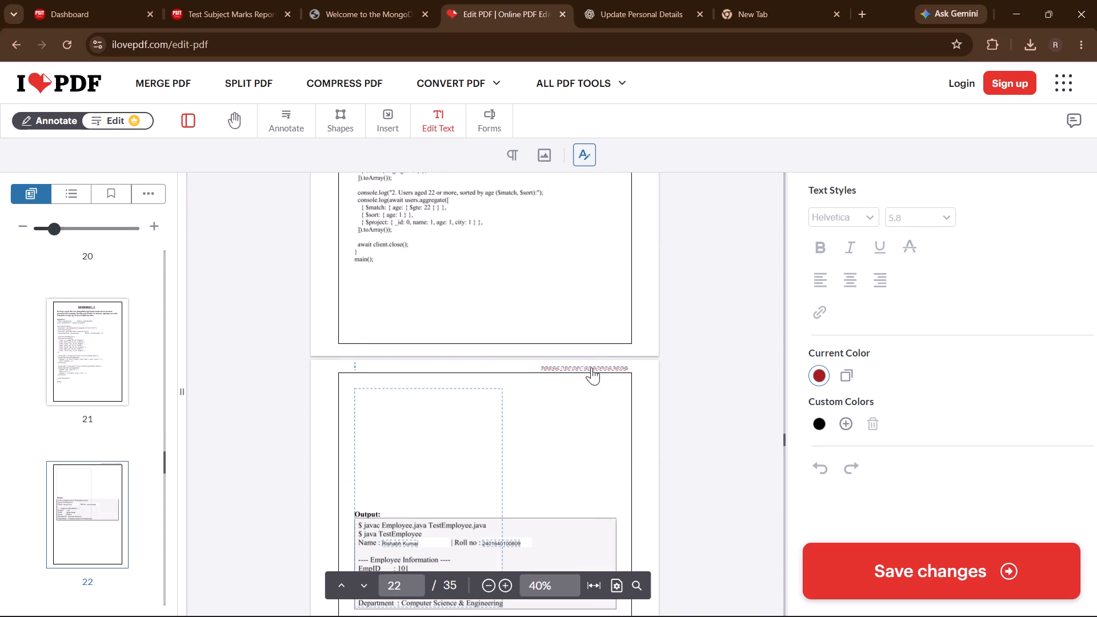
left_click(591, 367)
key("BackSpace")
Delete the red test-copy header from page 23 (Experiment 8) and page 24 (login output).
scroll(591, 367, "down", 5)
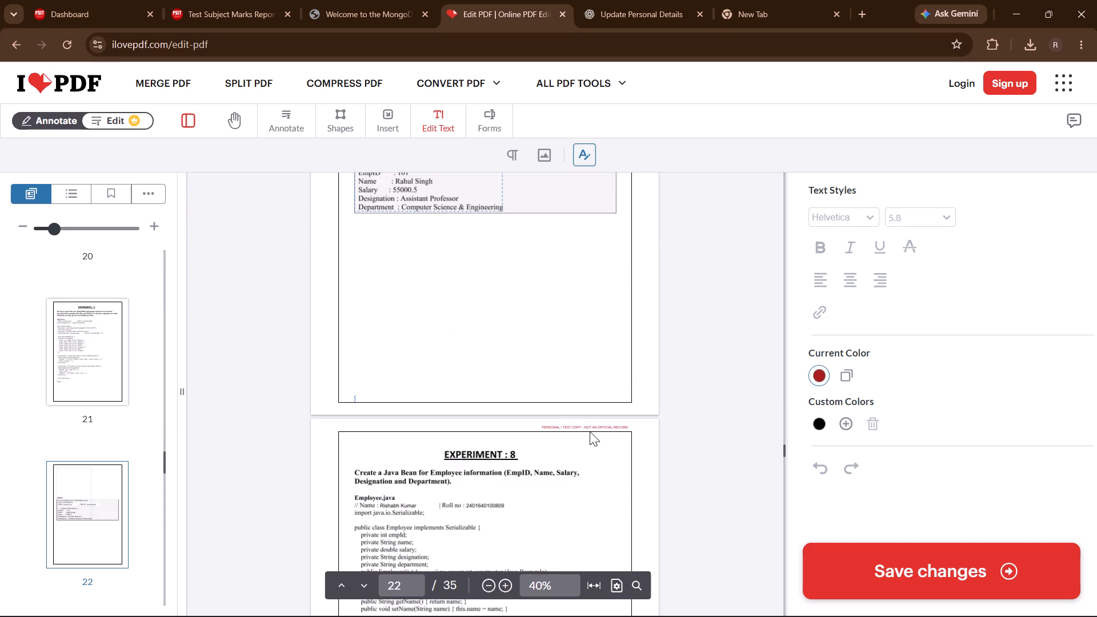
left_click(591, 427)
key("BackSpace")
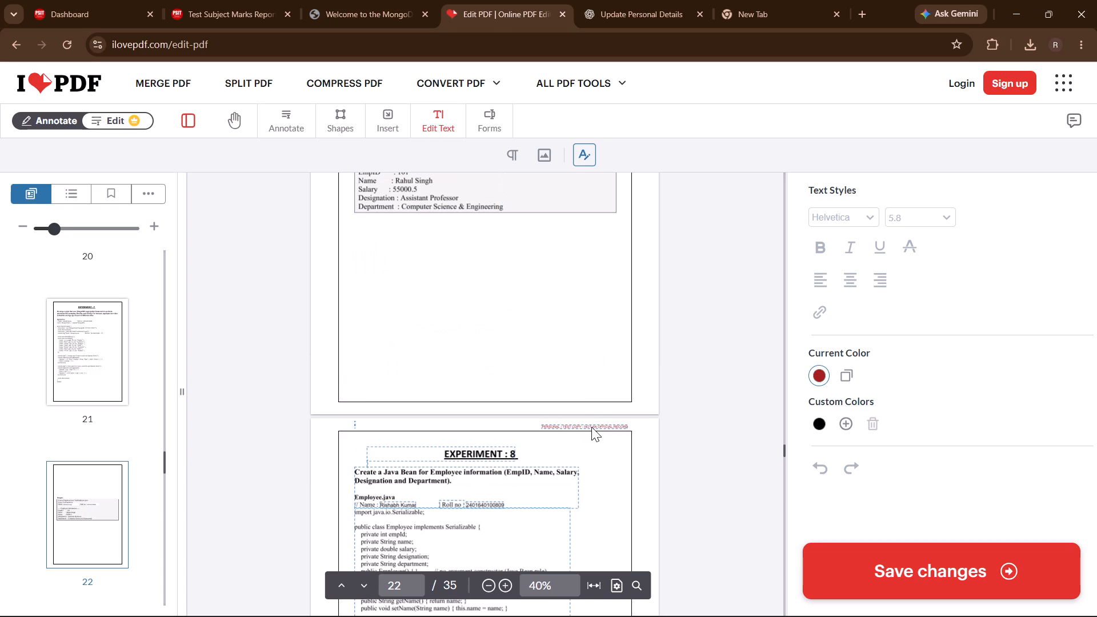
left_click(591, 427)
key("BackSpace")
scroll(591, 427, "down", 4)
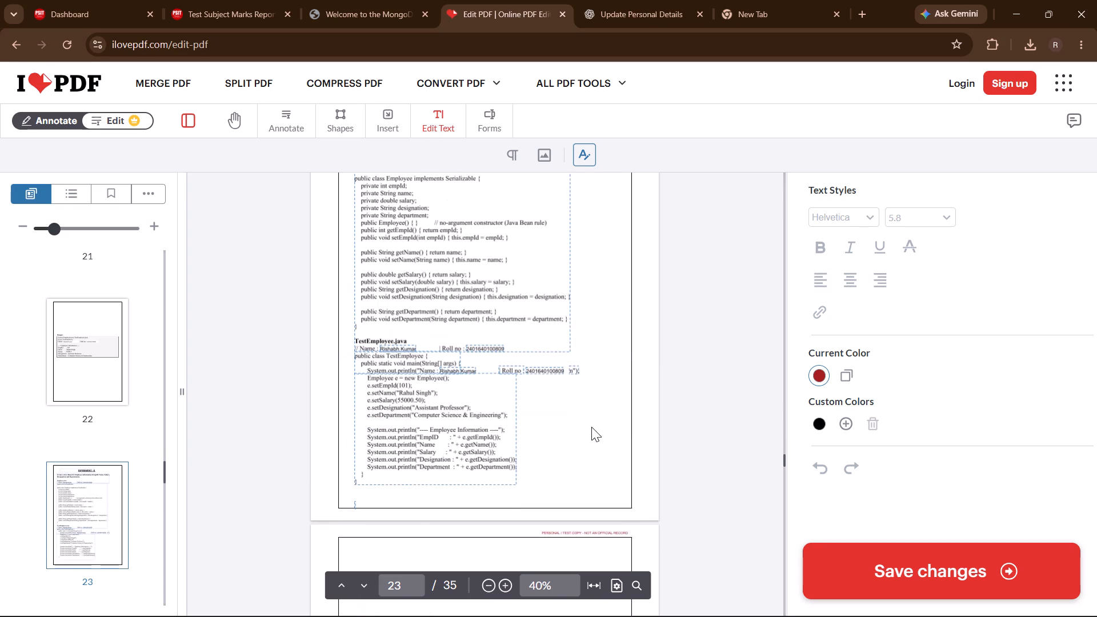
scroll(591, 427, "down", 2)
left_click(584, 420)
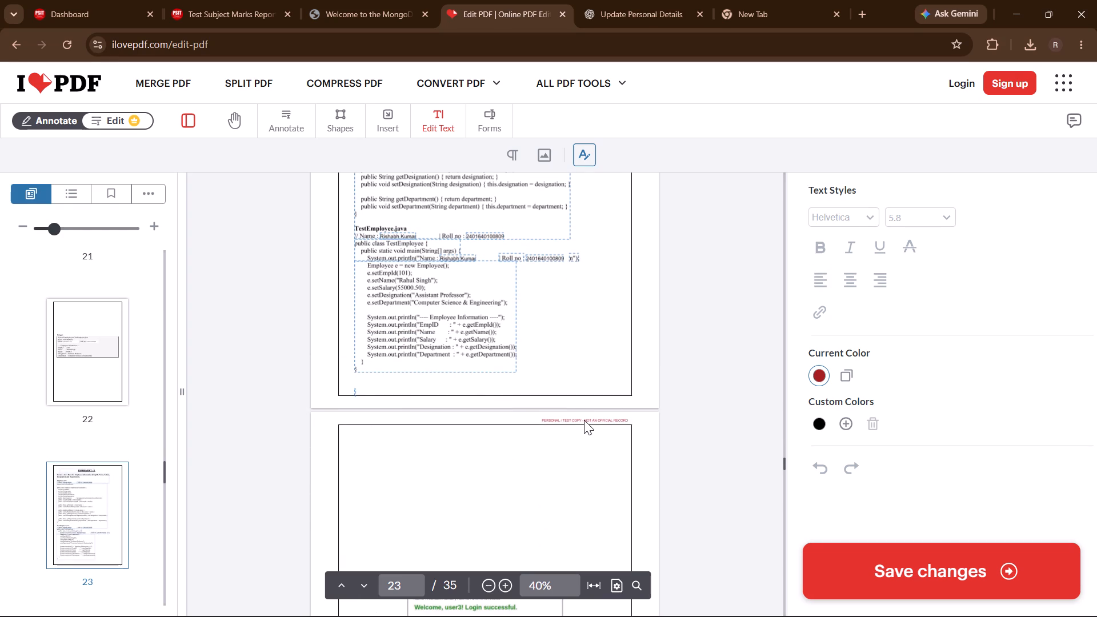
key("BackSpace")
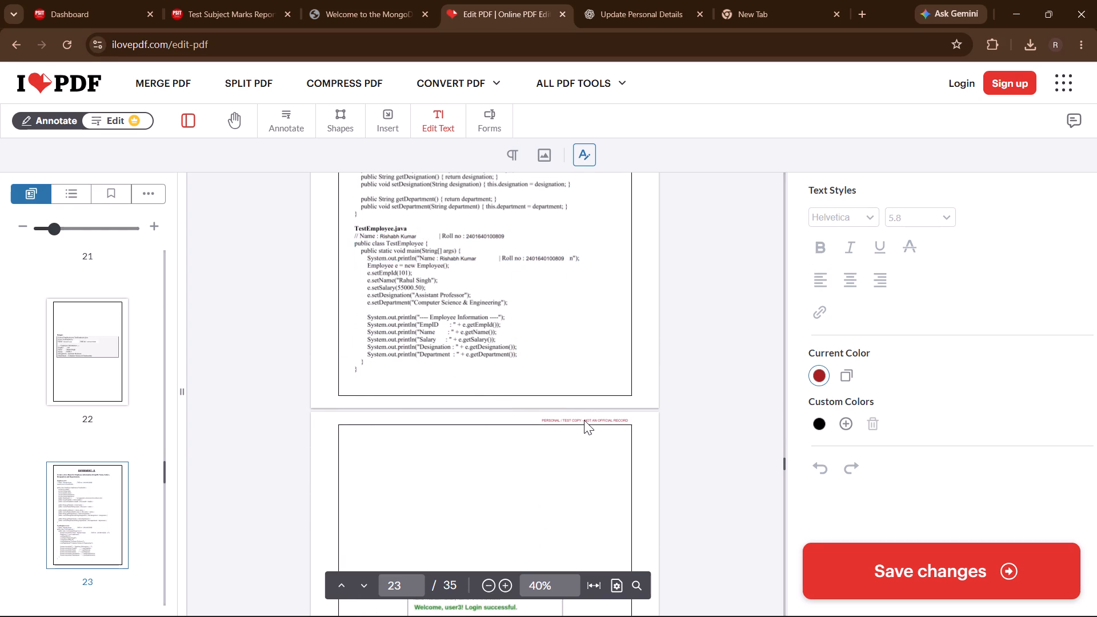
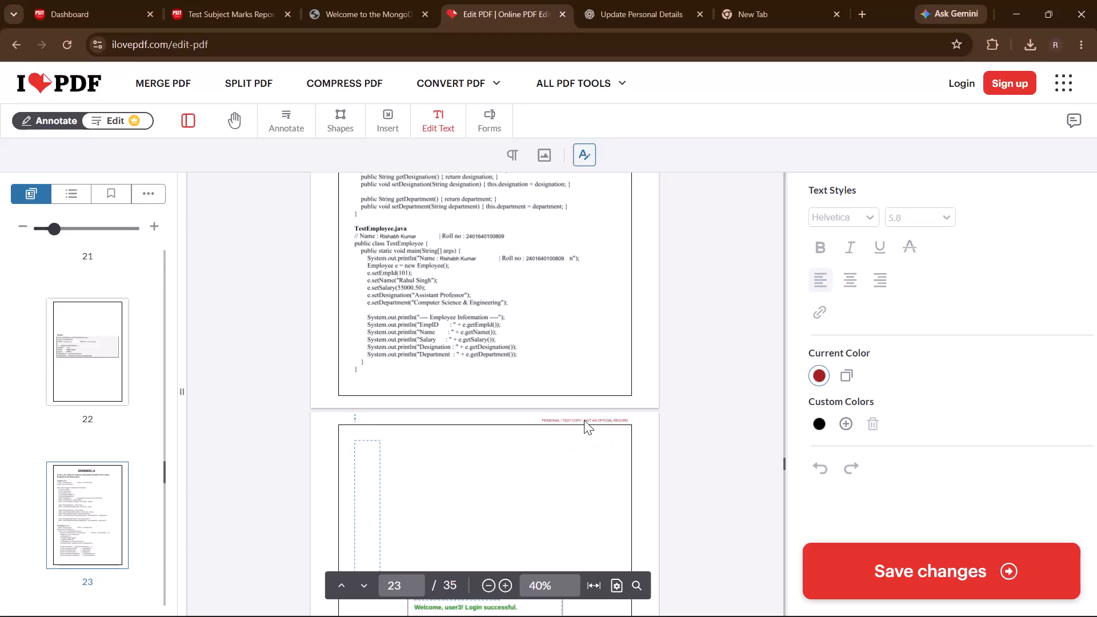
Delete the red test-copy header from page 25 (Experiment 9) and page 26 (User Registration output).
scroll(584, 420, "down", 9)
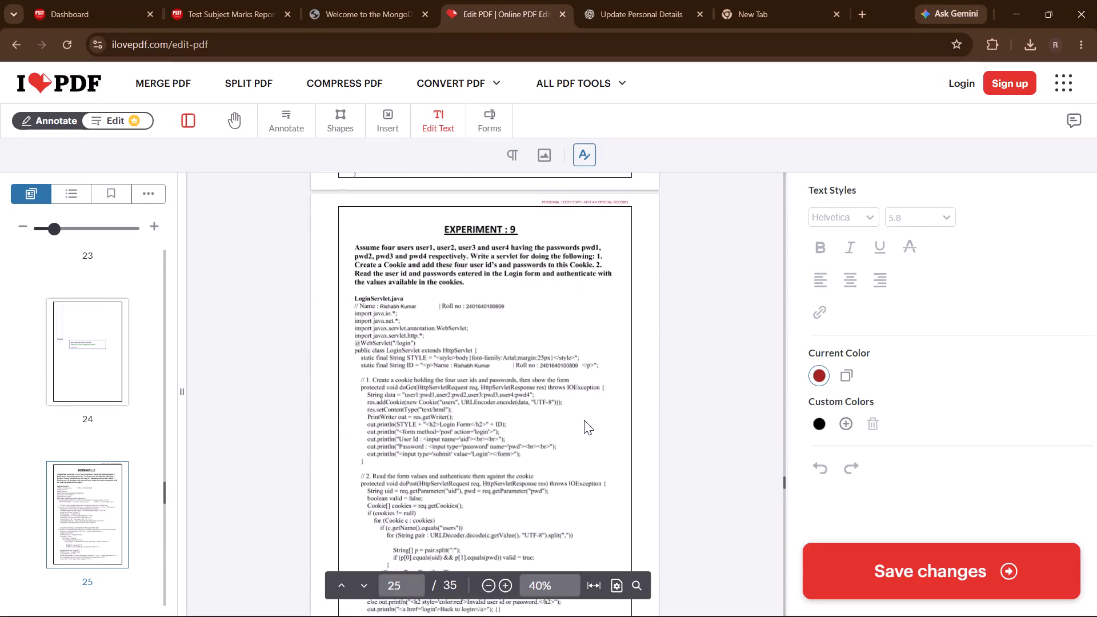
scroll(584, 420, "up", 1)
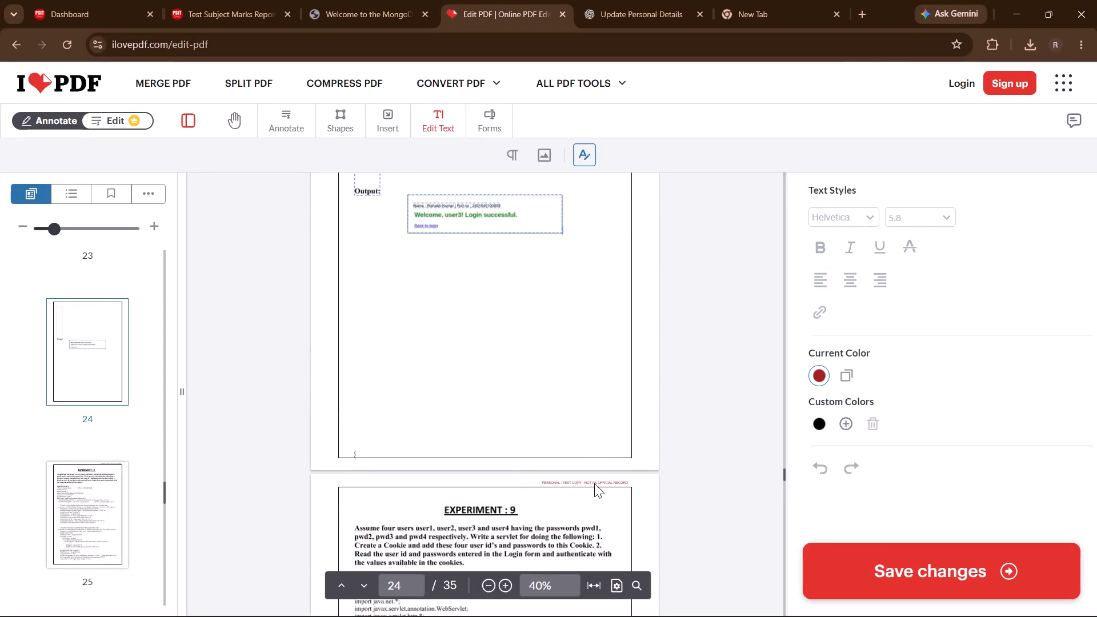
left_click(594, 483)
left_click(594, 483)
key("BackSpace")
scroll(594, 483, "down", 2)
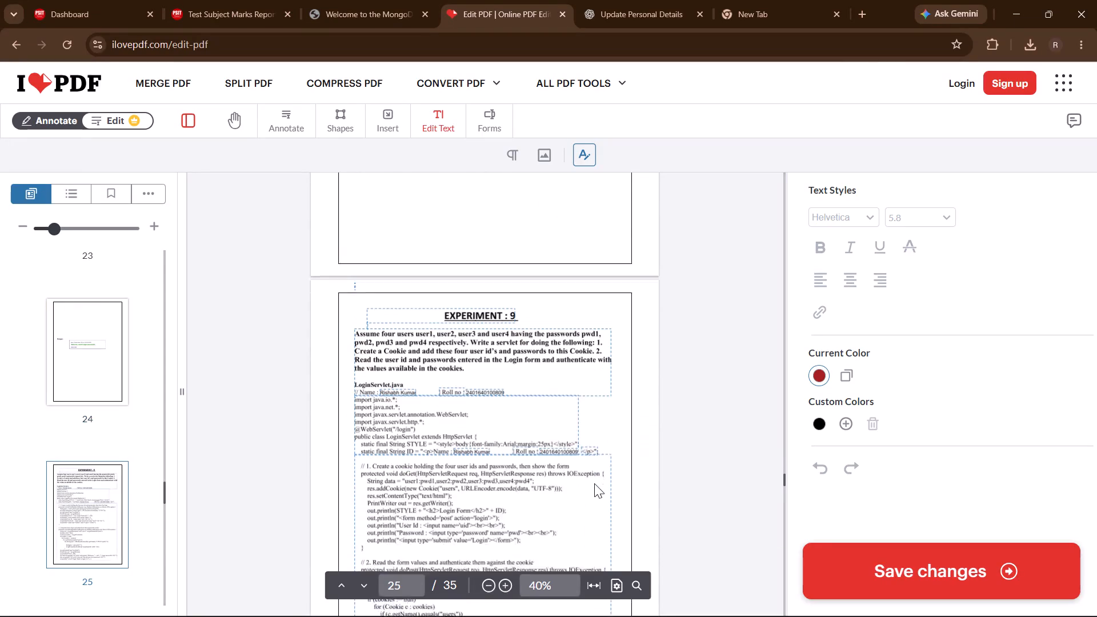
scroll(594, 483, "down", 6)
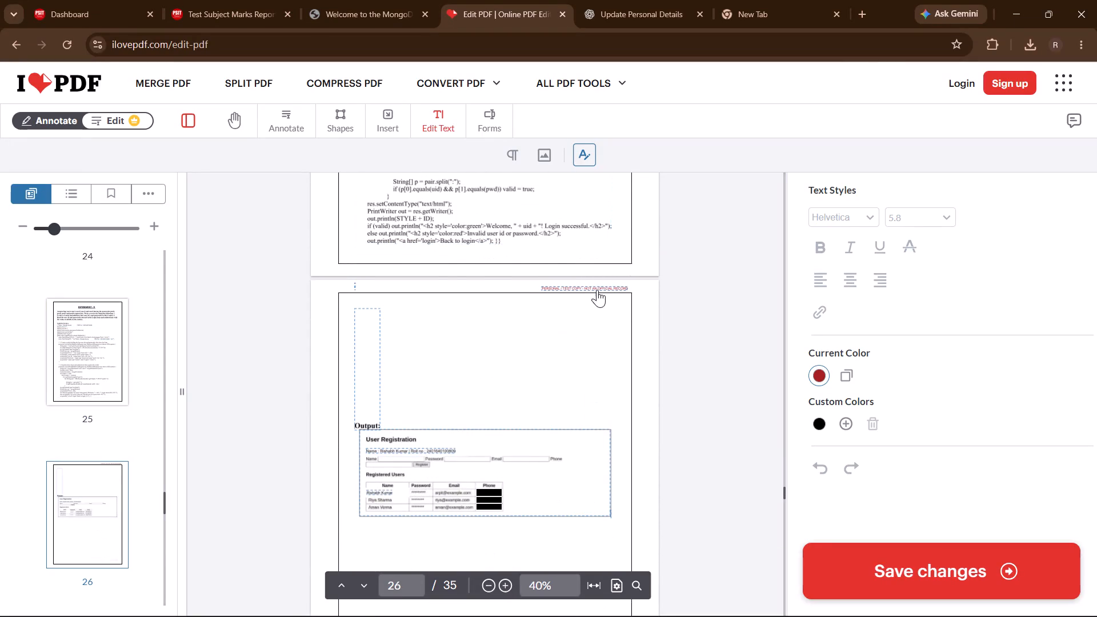
left_click(597, 290)
key("BackSpace")
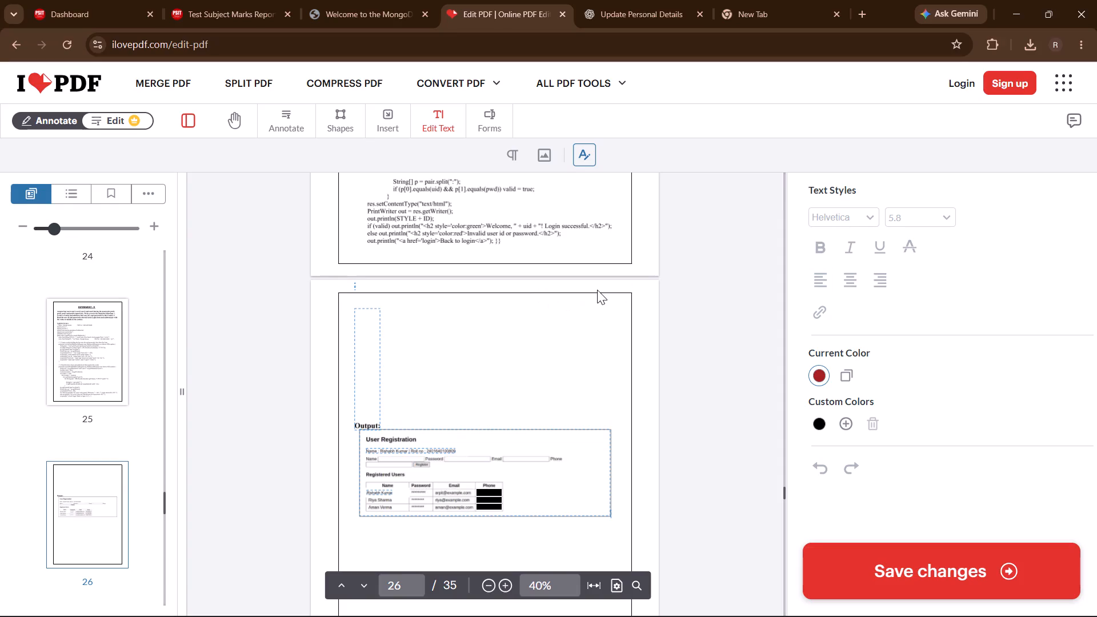
Delete the red test-copy header from page 27 (Experiment 10) and the blank page 28.
scroll(597, 290, "down", 4)
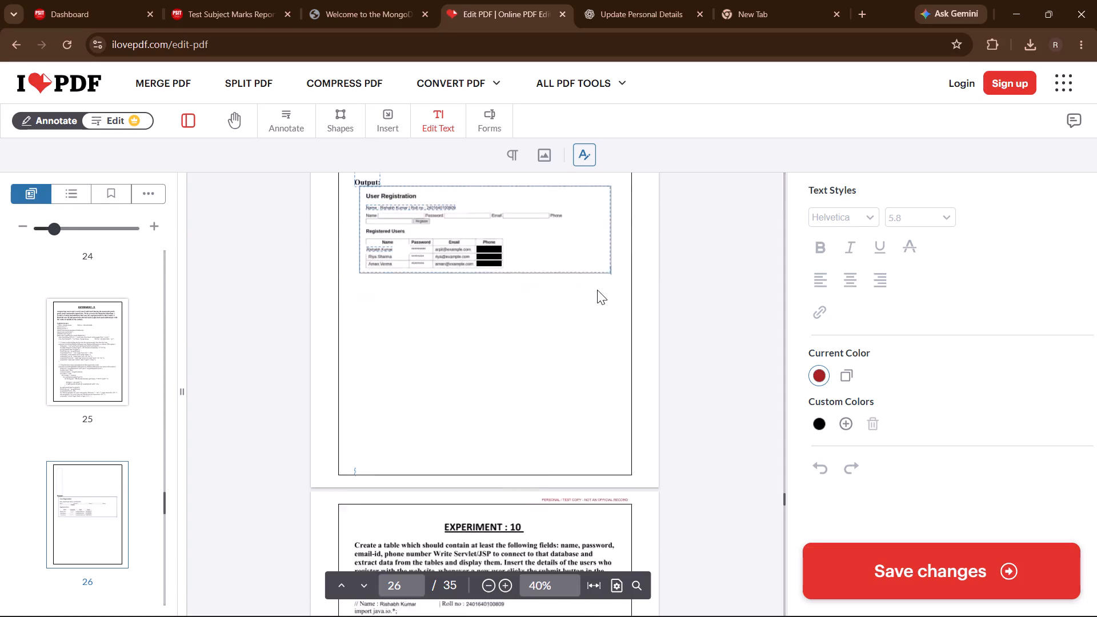
scroll(597, 290, "down", 3)
left_click(590, 314)
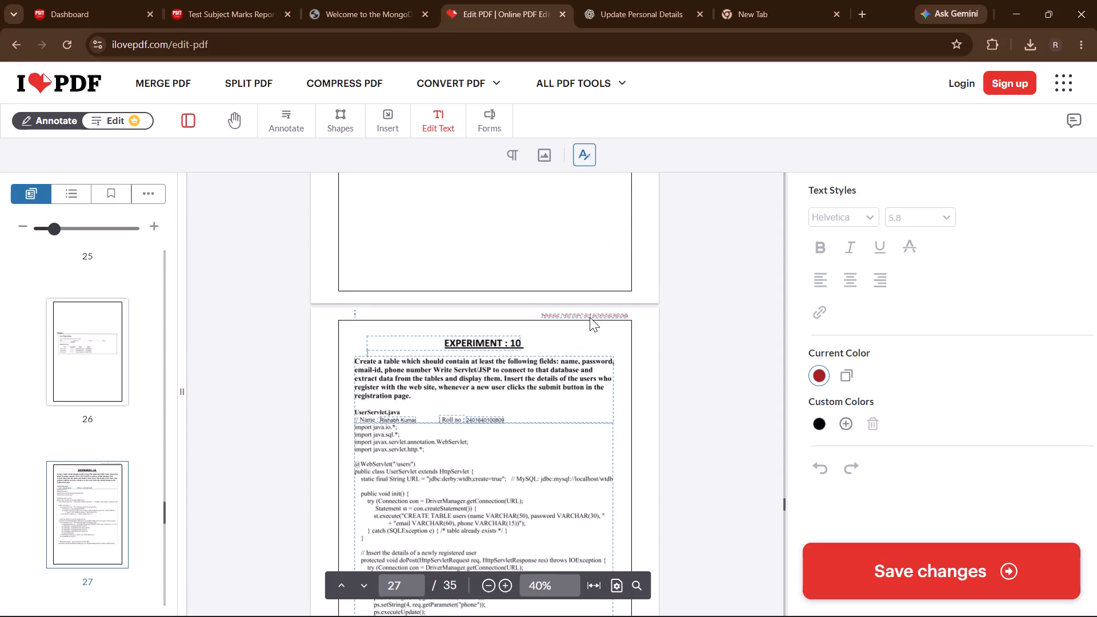
key("BackSpace")
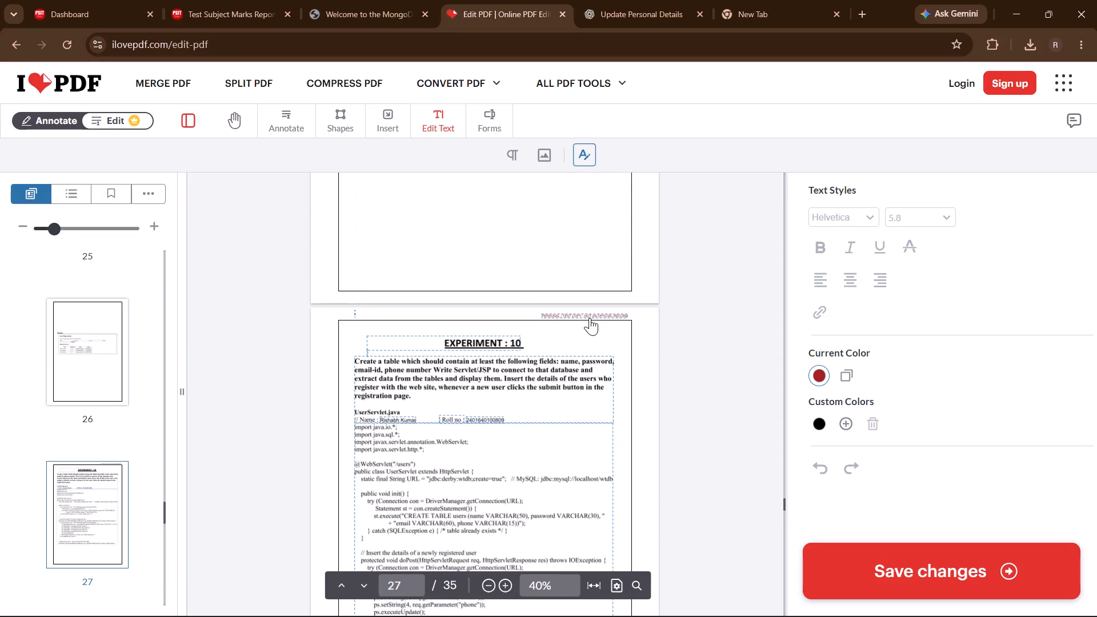
left_click(590, 315)
key("BackSpace")
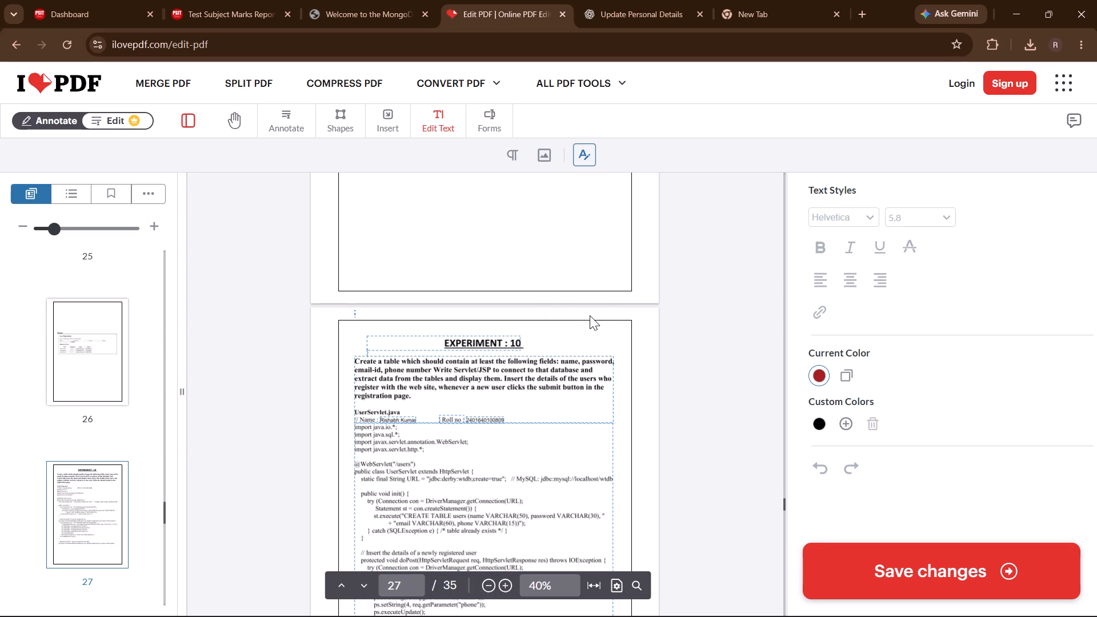
scroll(590, 315, "down", 6)
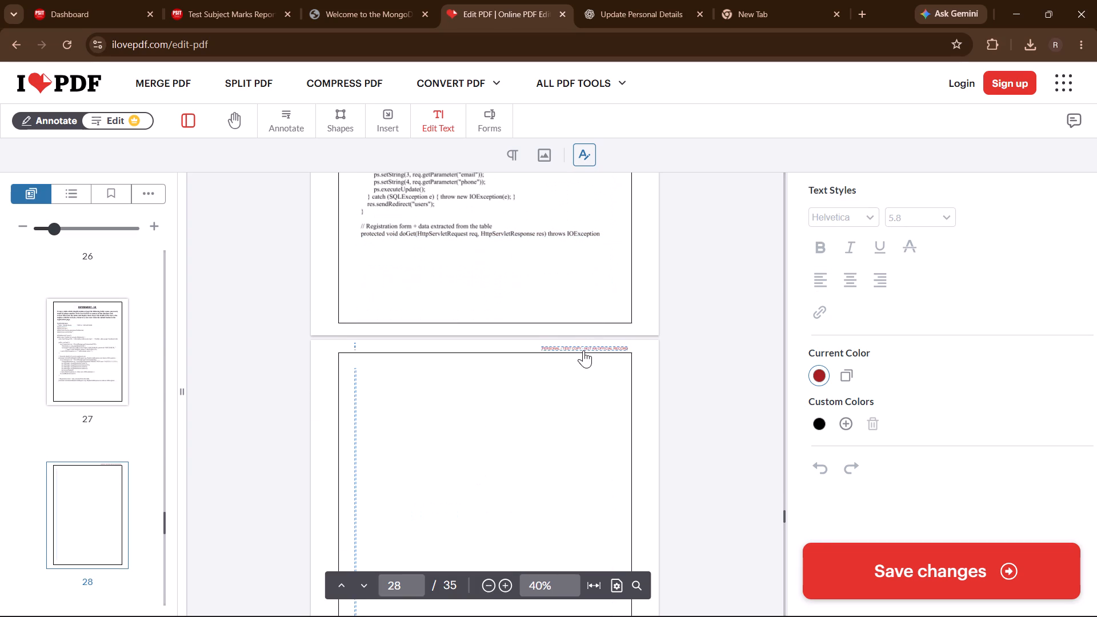
left_click(584, 347)
key("BackSpace")
Delete the red test-copy header from page 29 (rest of the Experiment 10 code) and page 30 (JSP Registration output).
scroll(584, 347, "down", 3)
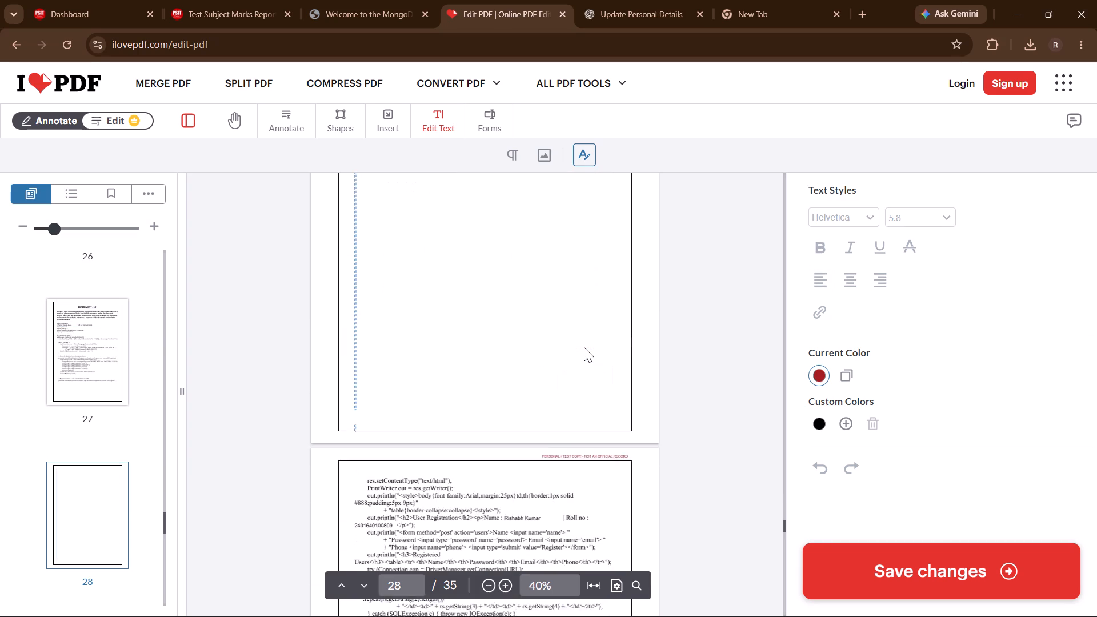
scroll(584, 347, "down", 4)
left_click(588, 312)
key("BackSpace")
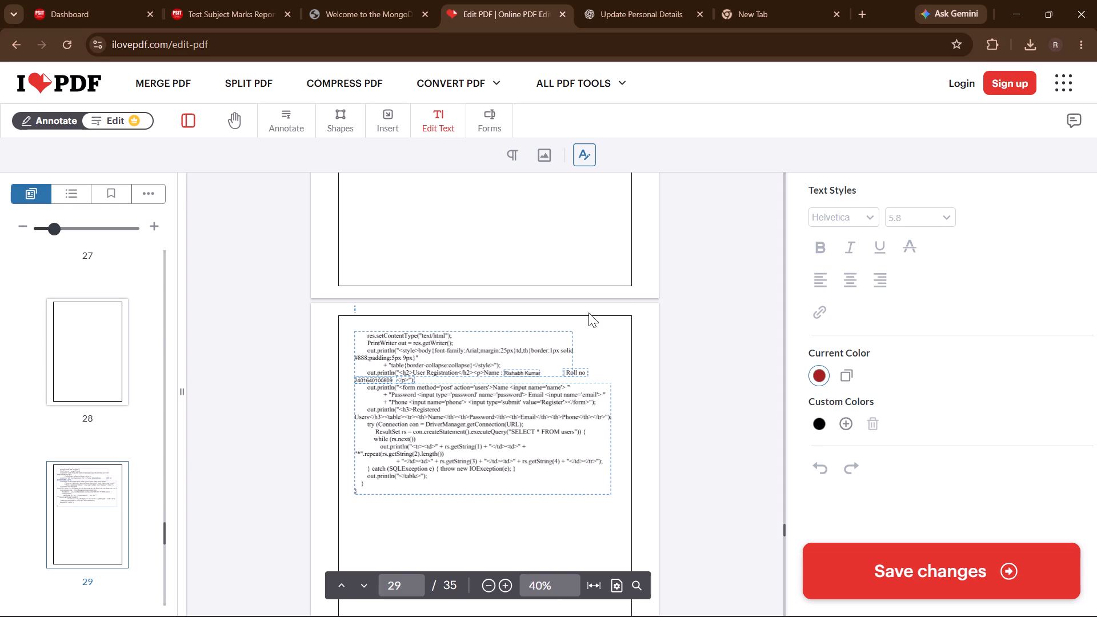
scroll(588, 312, "down", 6)
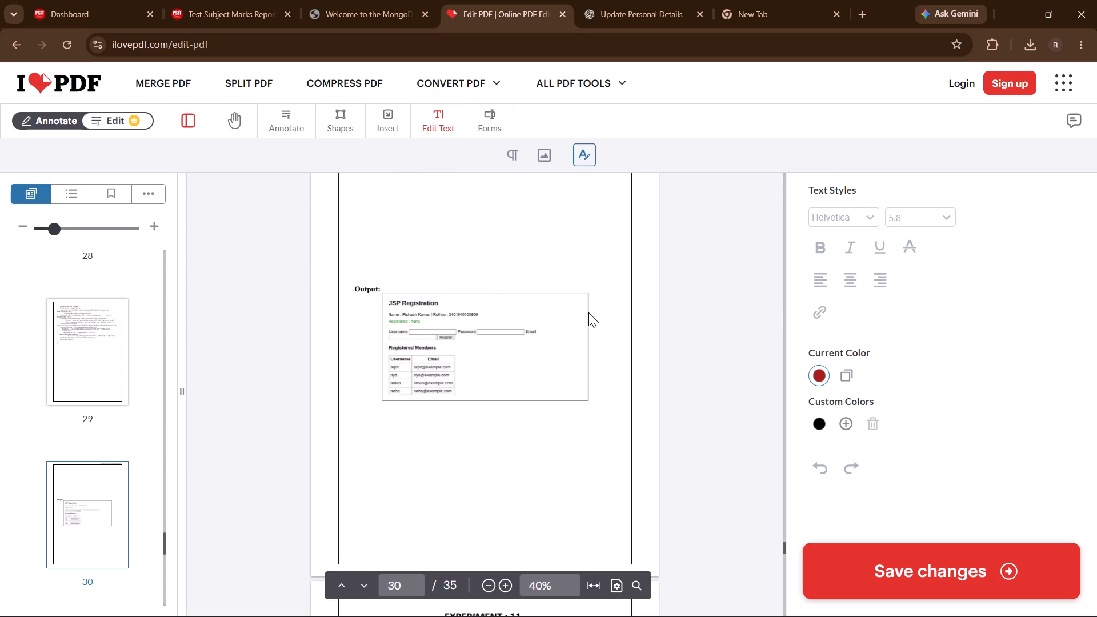
scroll(580, 320, "up", 4)
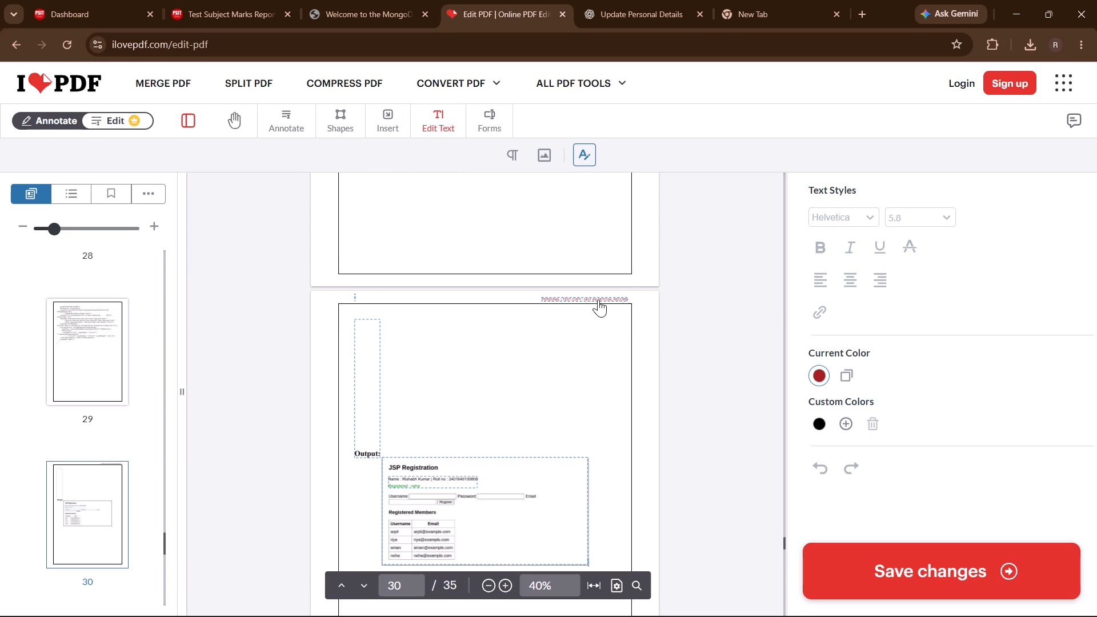
left_click(598, 299)
key("BackSpace")
Delete the red test-copy header from page 31 (Experiment 11) and the blank page 32.
scroll(598, 299, "down", 6)
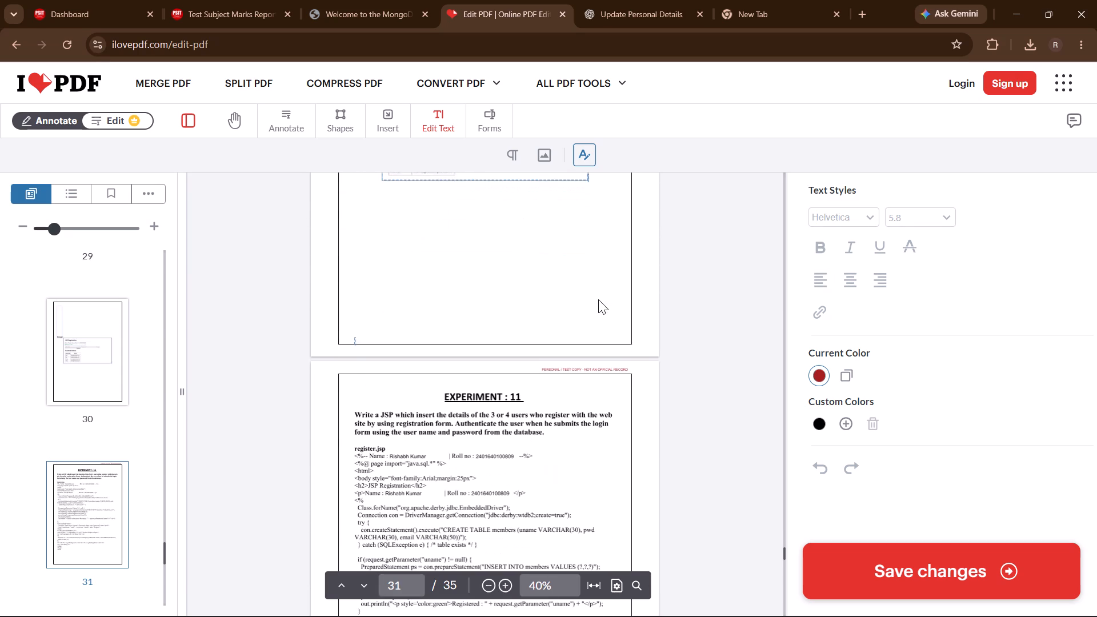
left_click(596, 370)
key("BackSpace")
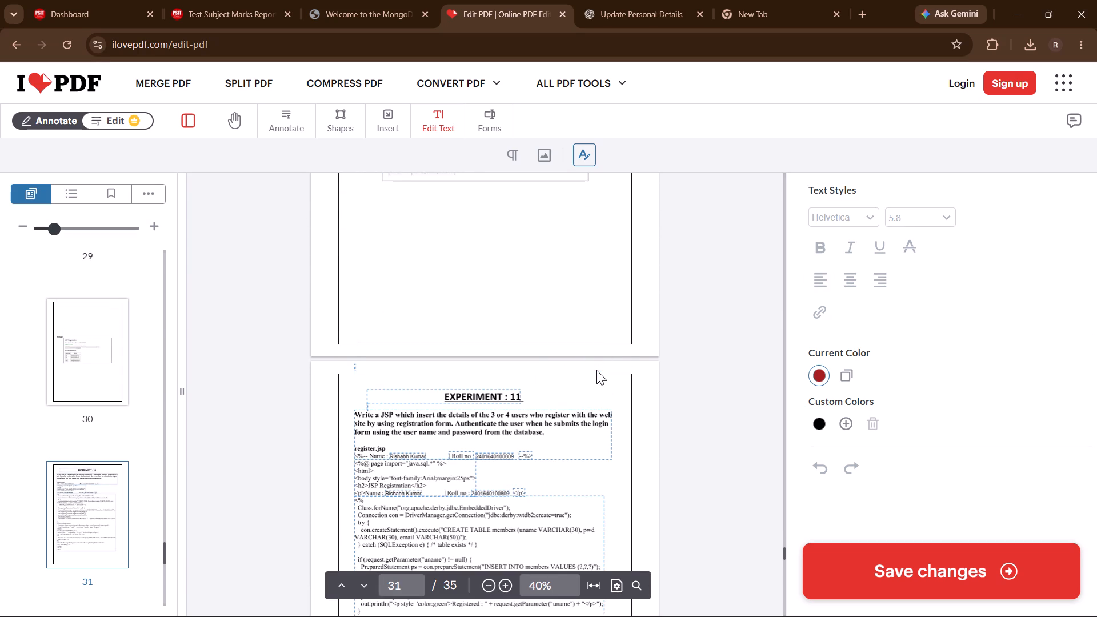
scroll(596, 370, "down", 6)
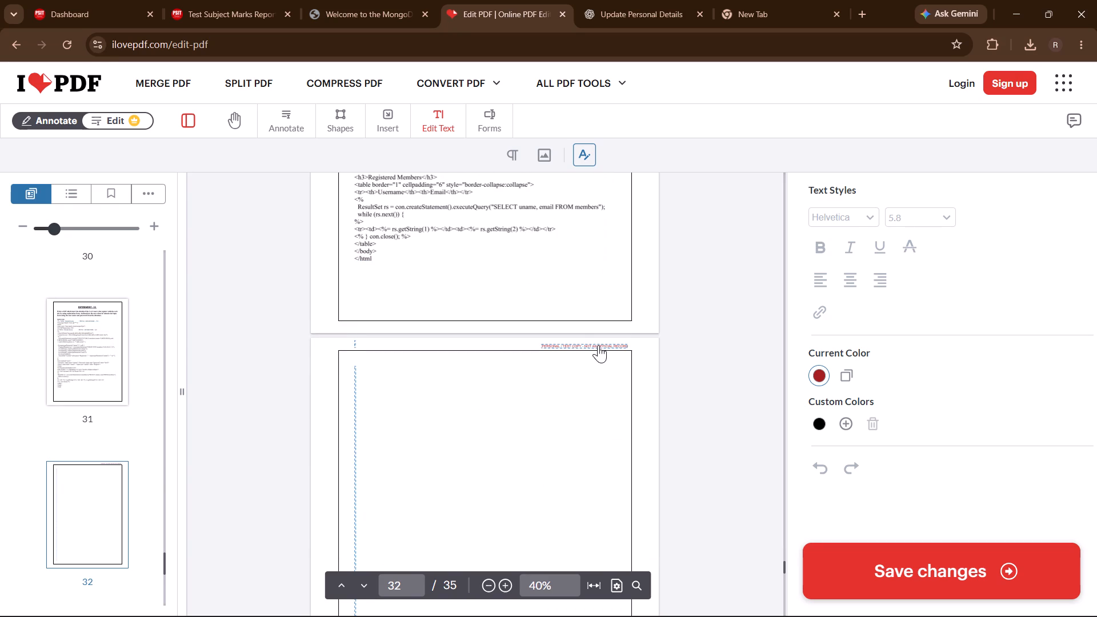
left_click(598, 345)
key("BackSpace")
Delete the red test-copy header from page 33, which holds the login.jsp code.
scroll(598, 345, "down", 6)
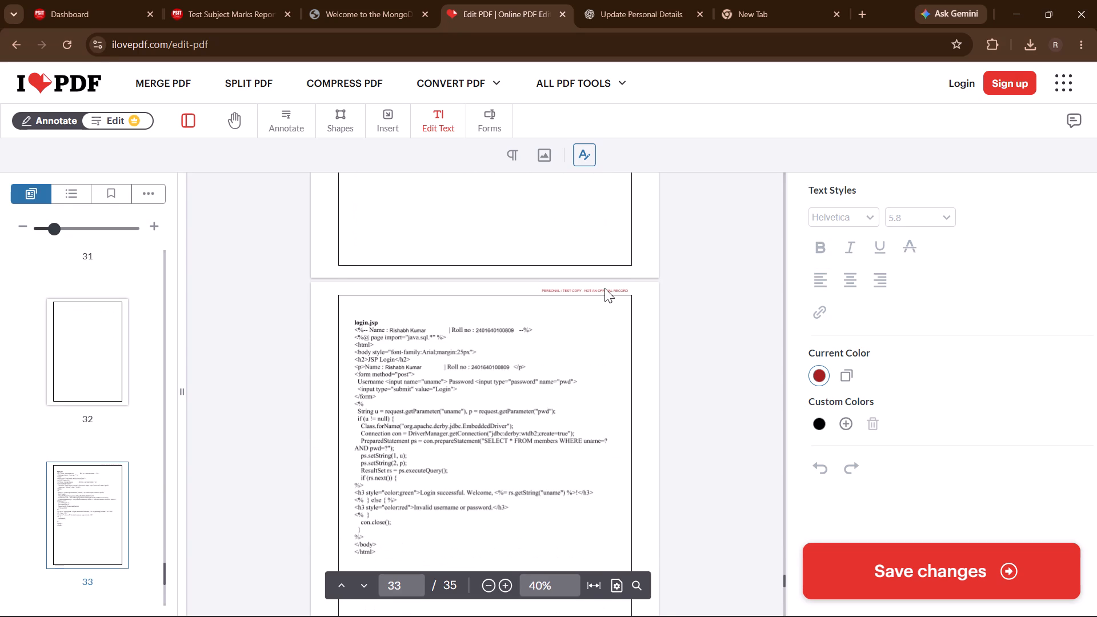
left_click(600, 290)
key("BackSpace")
Delete the red test-copy header from page 34, which holds the Online Shop output.
scroll(600, 290, "down", 3)
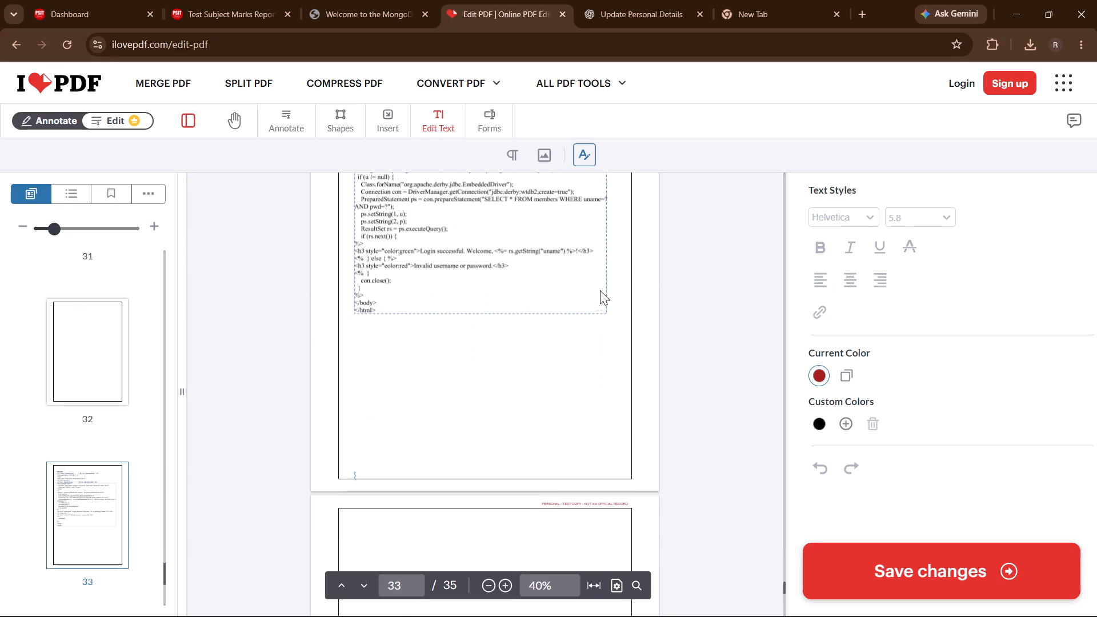
scroll(600, 290, "down", 1)
scroll(600, 290, "up", 8)
scroll(600, 290, "down", 2)
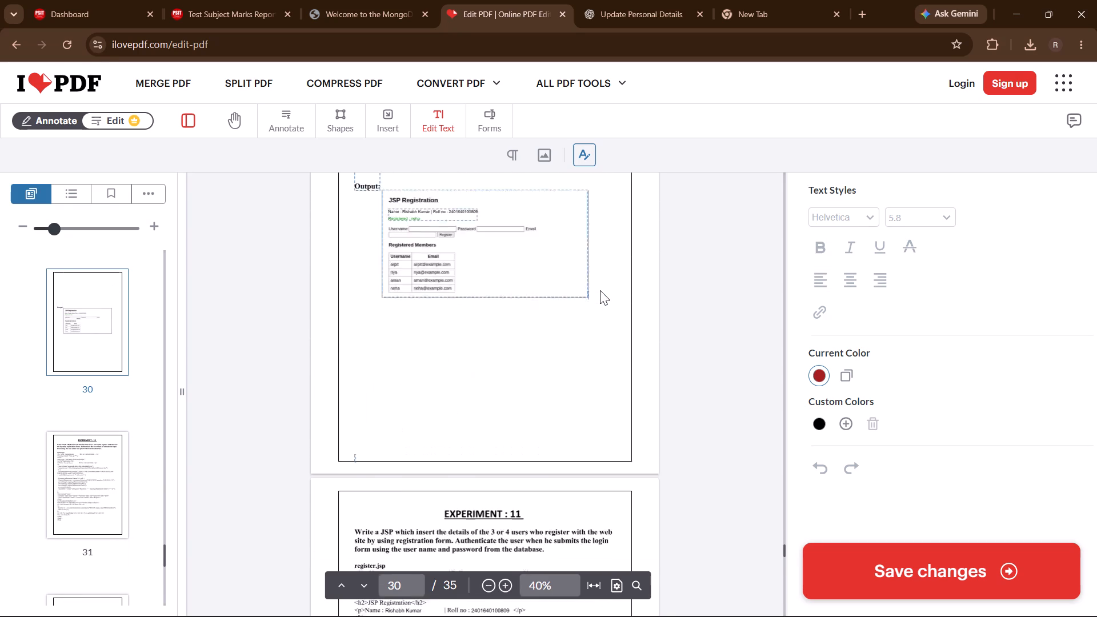
scroll(600, 290, "down", 6)
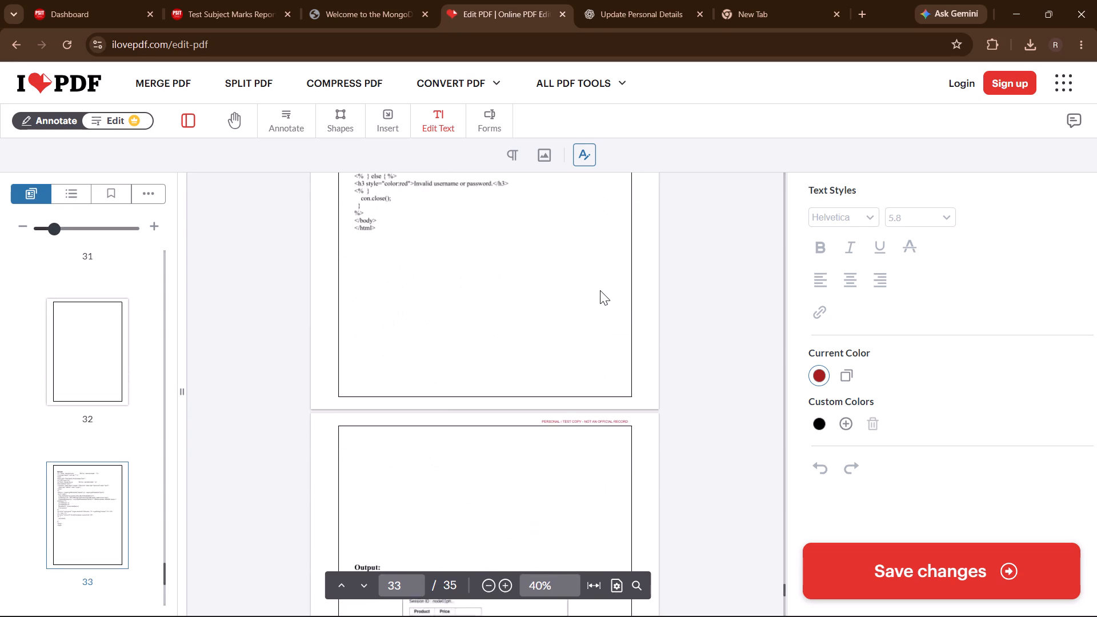
right_click(600, 290)
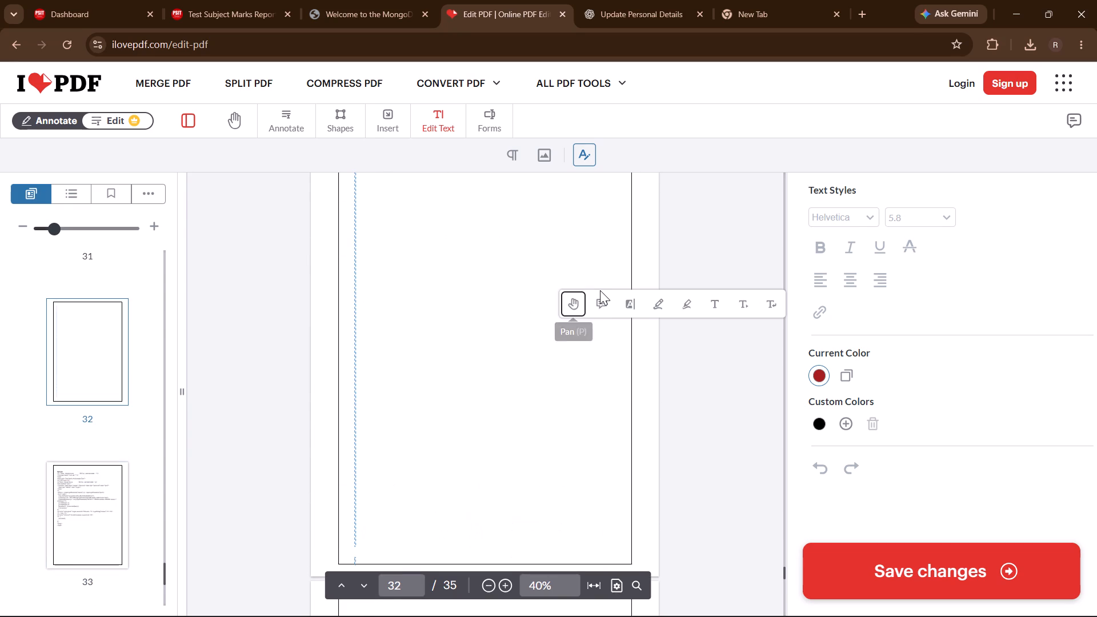
left_click(527, 336)
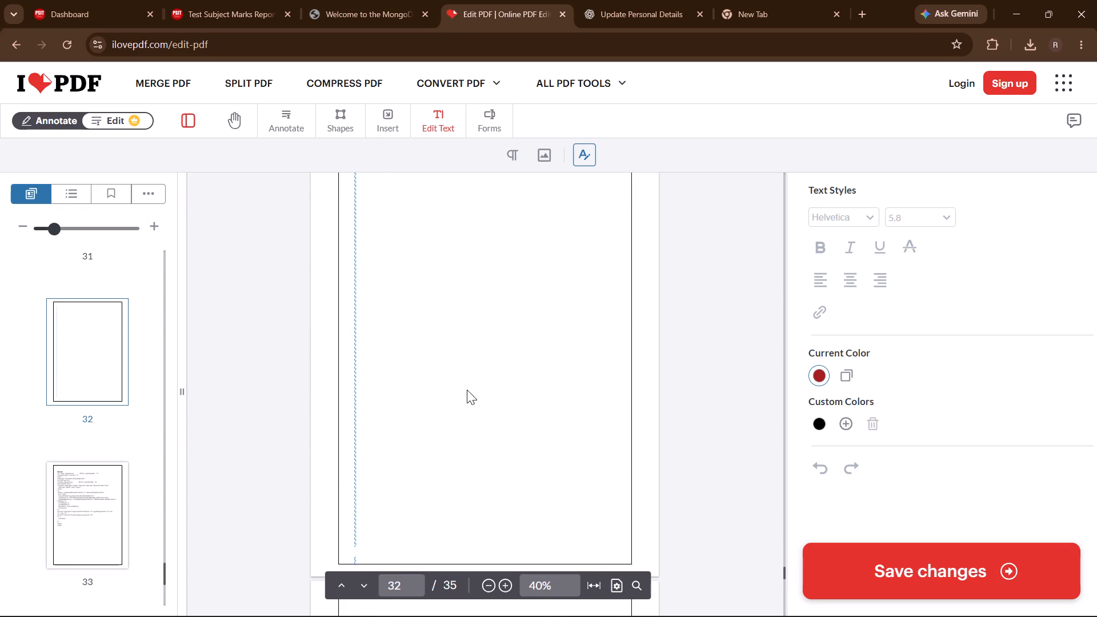
left_click(559, 362)
scroll(516, 368, "down", 2)
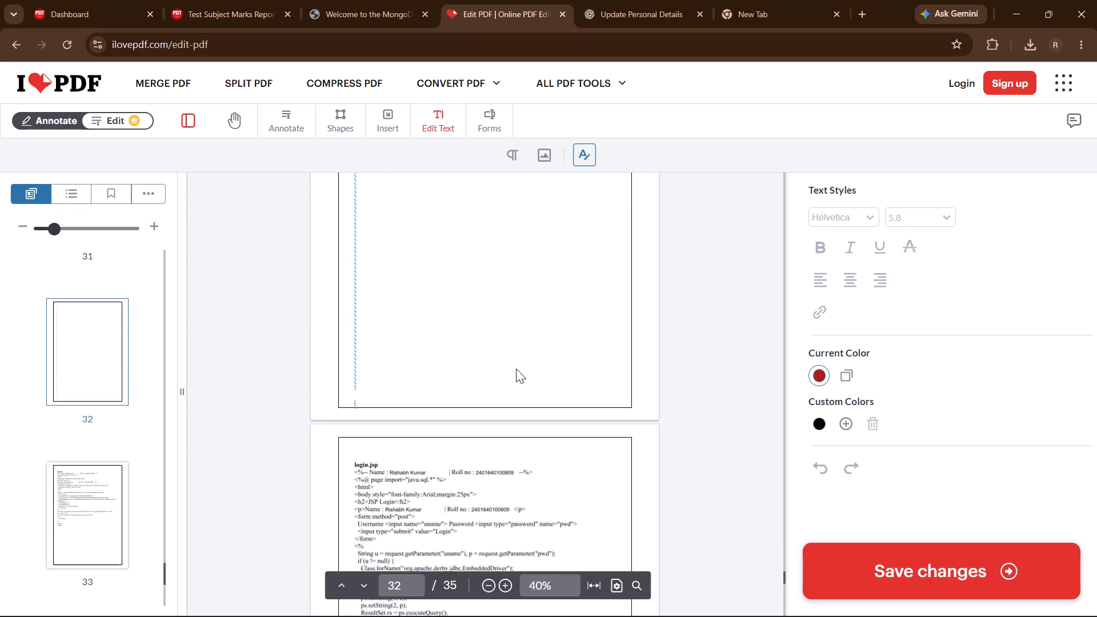
scroll(516, 368, "down", 7)
scroll(518, 370, "up", 1)
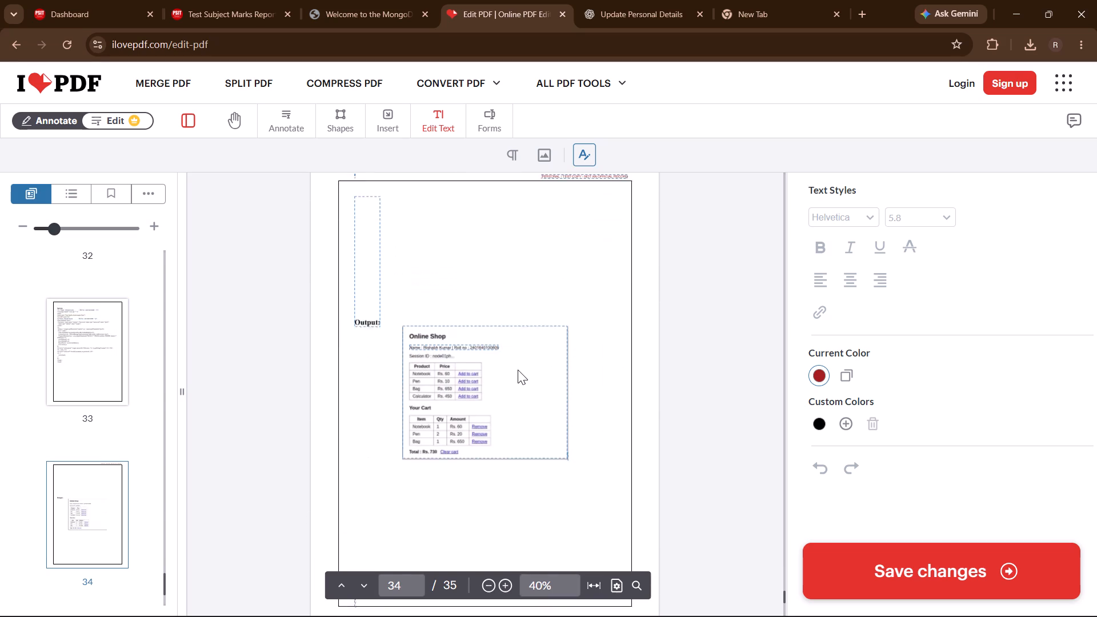
scroll(518, 370, "up", 2)
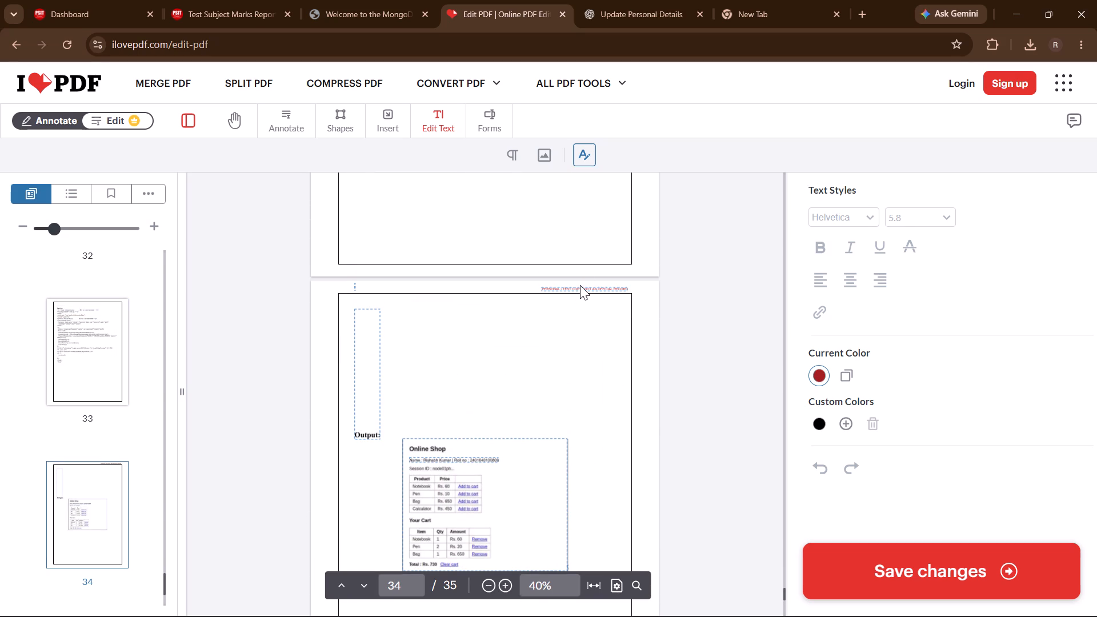
left_click(579, 291)
key("BackSpace")
Delete the red test-copy header from page 35 (Experiment 12), the last page of the file.
scroll(579, 291, "down", 1)
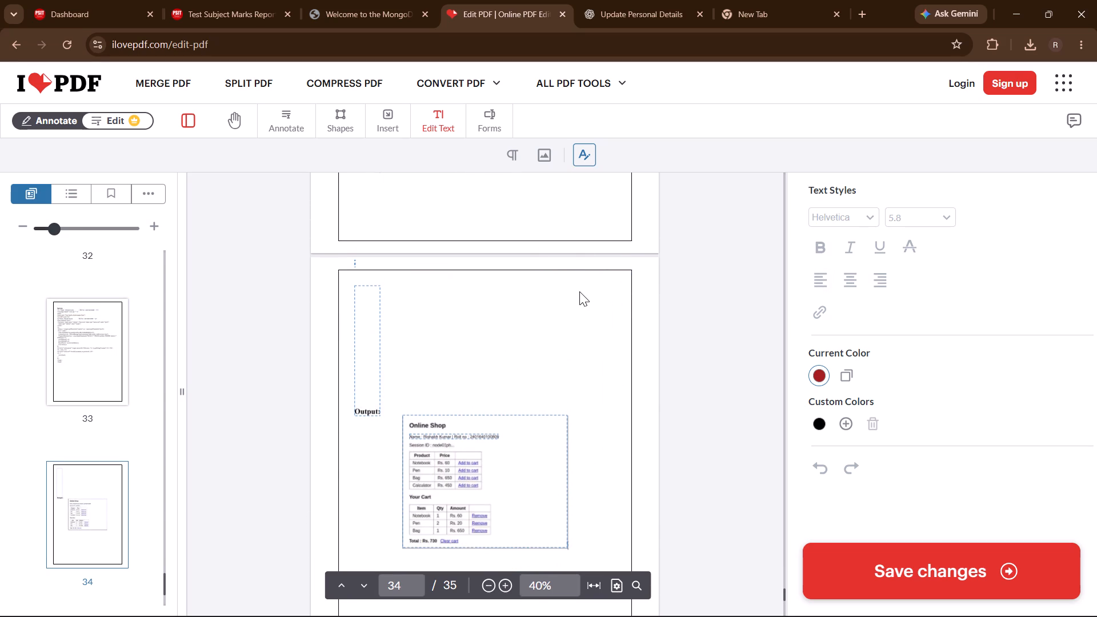
scroll(579, 291, "down", 4)
left_click(579, 307)
key("BackSpace")
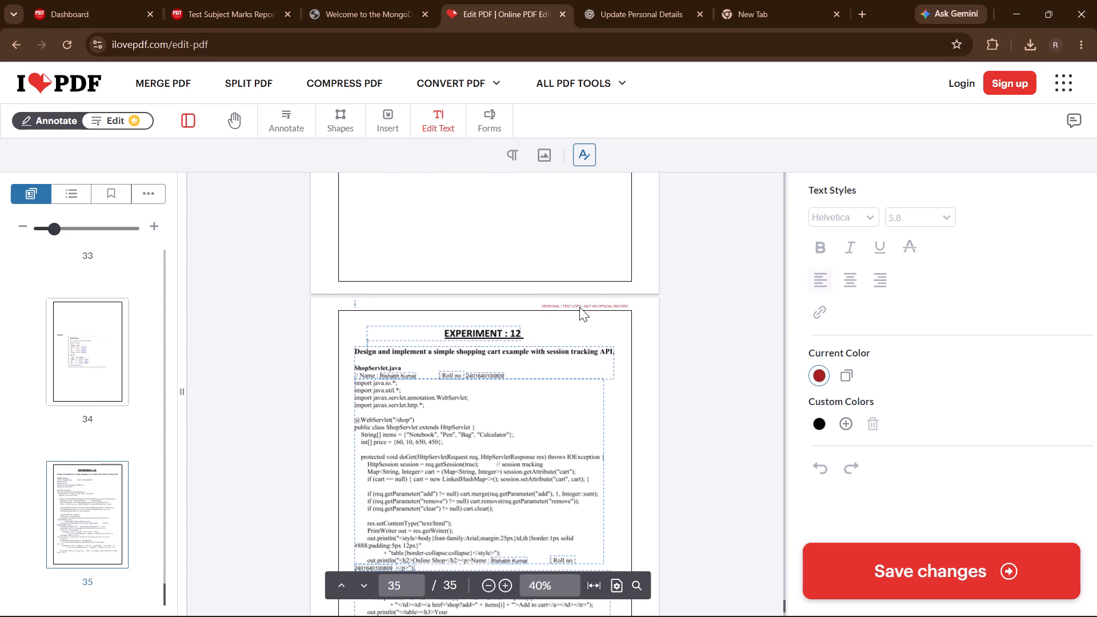
Check the end of the last page and the Submitted By details on the lab file's cover page.
scroll(579, 307, "down", 7)
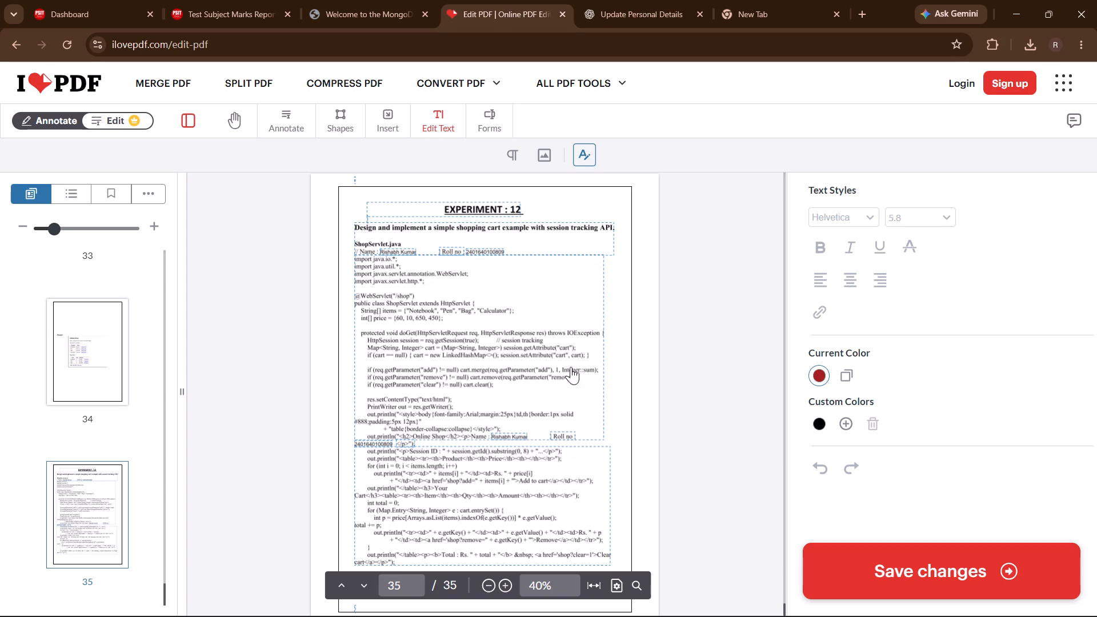
scroll(580, 420, "down", 2)
scroll(580, 420, "up", 20)
scroll(580, 420, "up", 20)
scroll(580, 420, "up", 20)
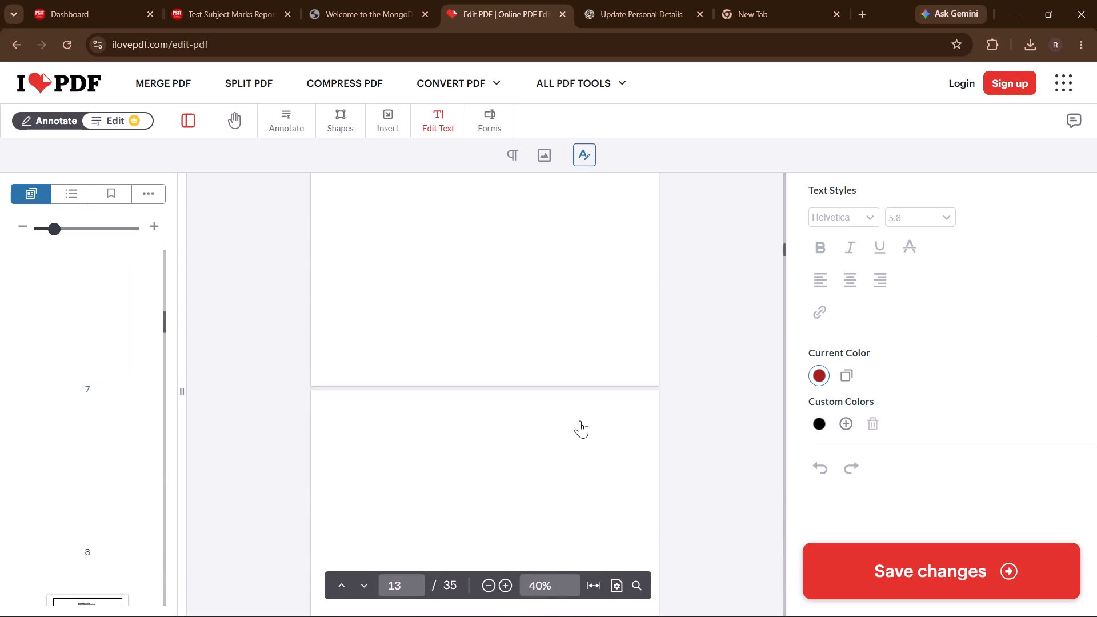
scroll(580, 420, "up", 20)
scroll(580, 420, "up", 2)
scroll(555, 399, "down", 2)
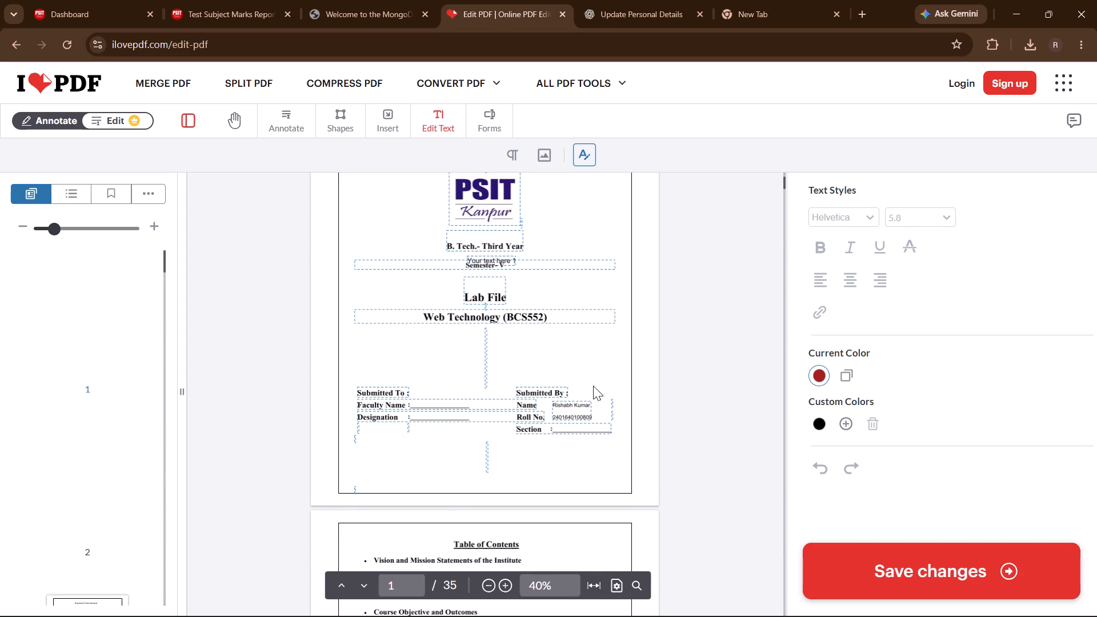
left_click(593, 386)
left_click(574, 409)
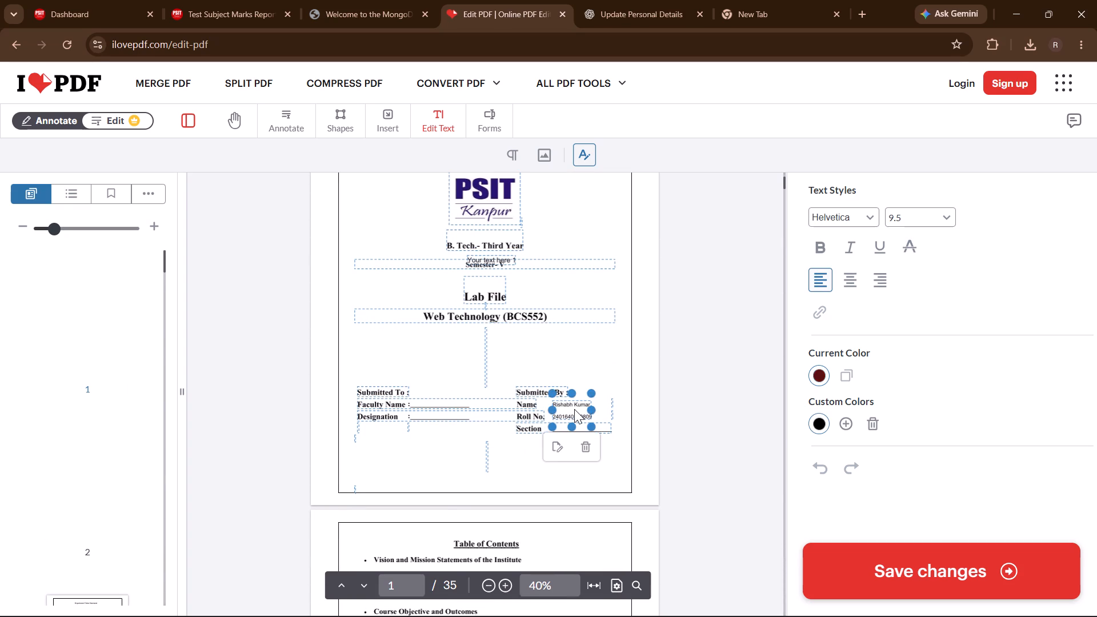
left_click(615, 499)
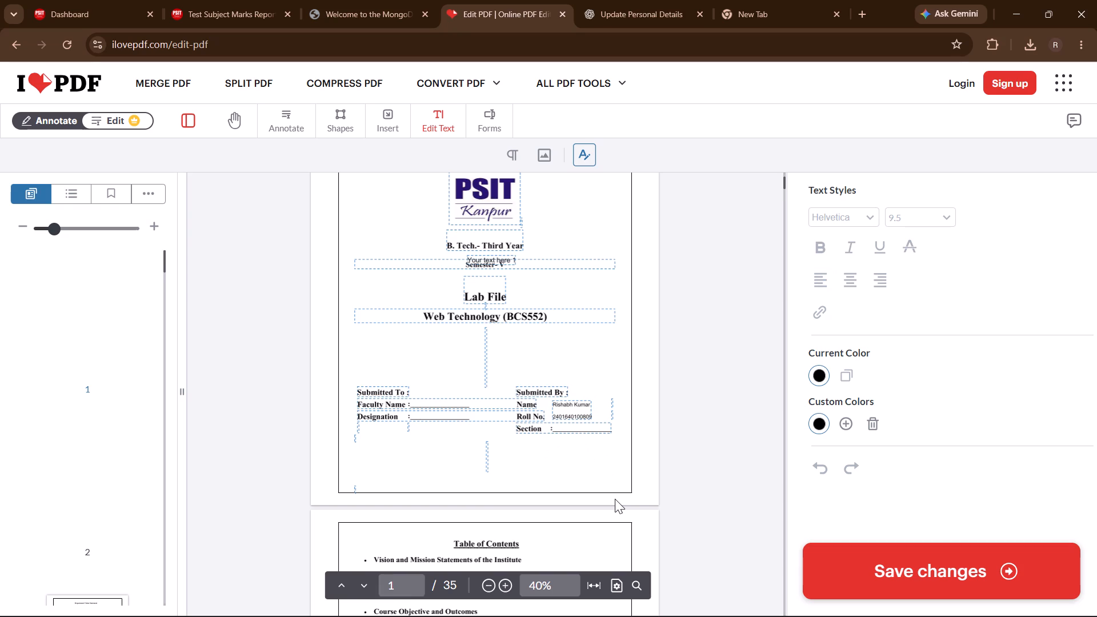
Review the lab file from the cover through the experiment pages to blank page 28, checking that the headers are gone.
scroll(615, 499, "down", 14)
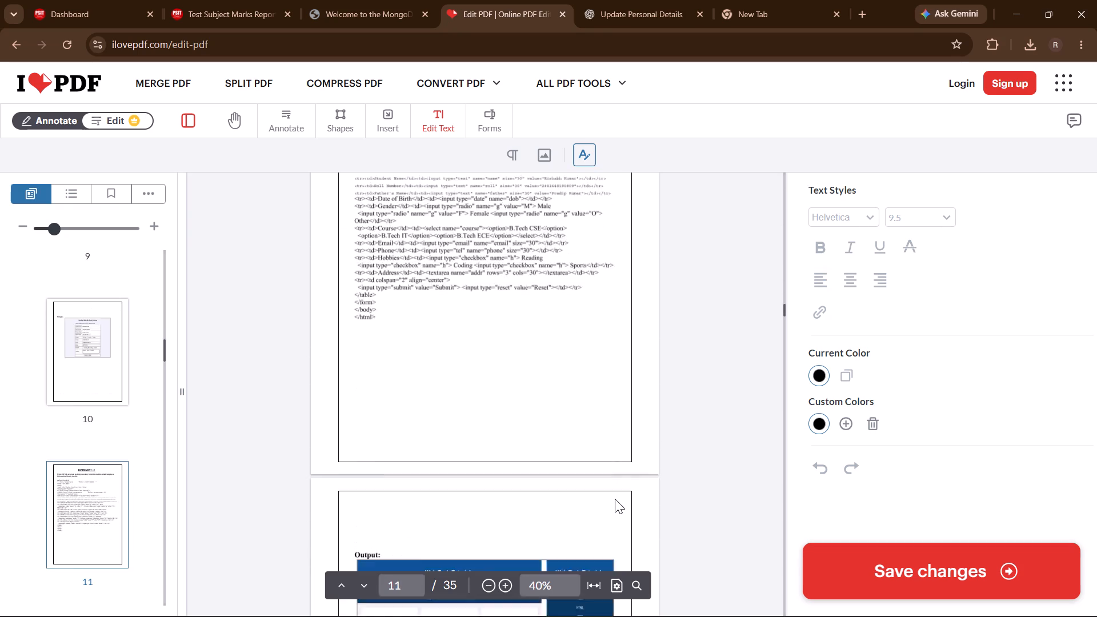
scroll(615, 499, "down", 5)
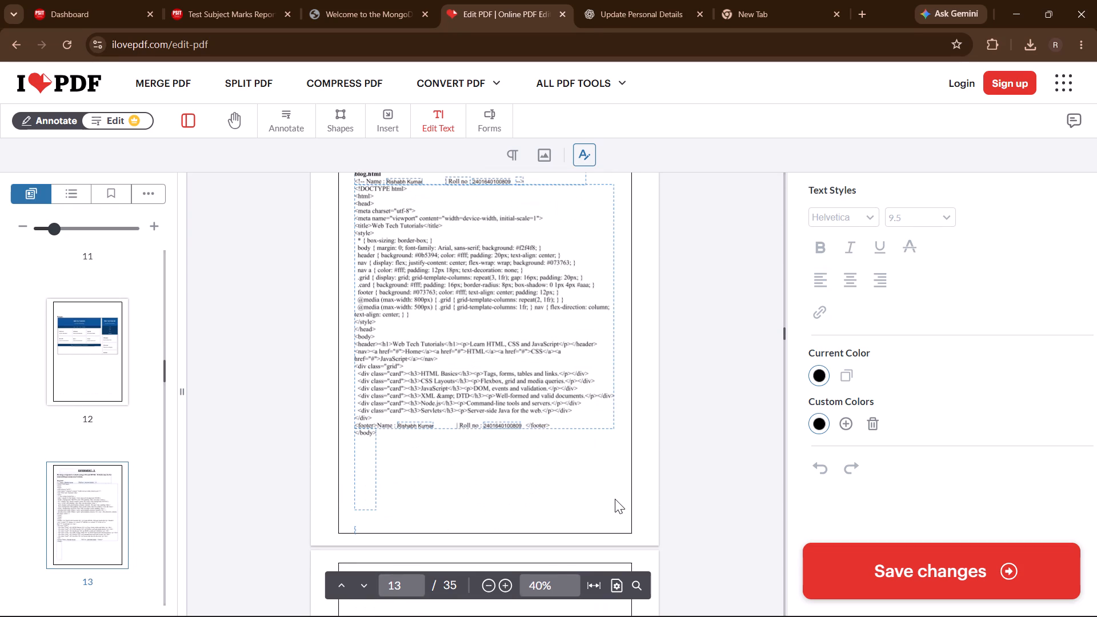
scroll(615, 499, "down", 1)
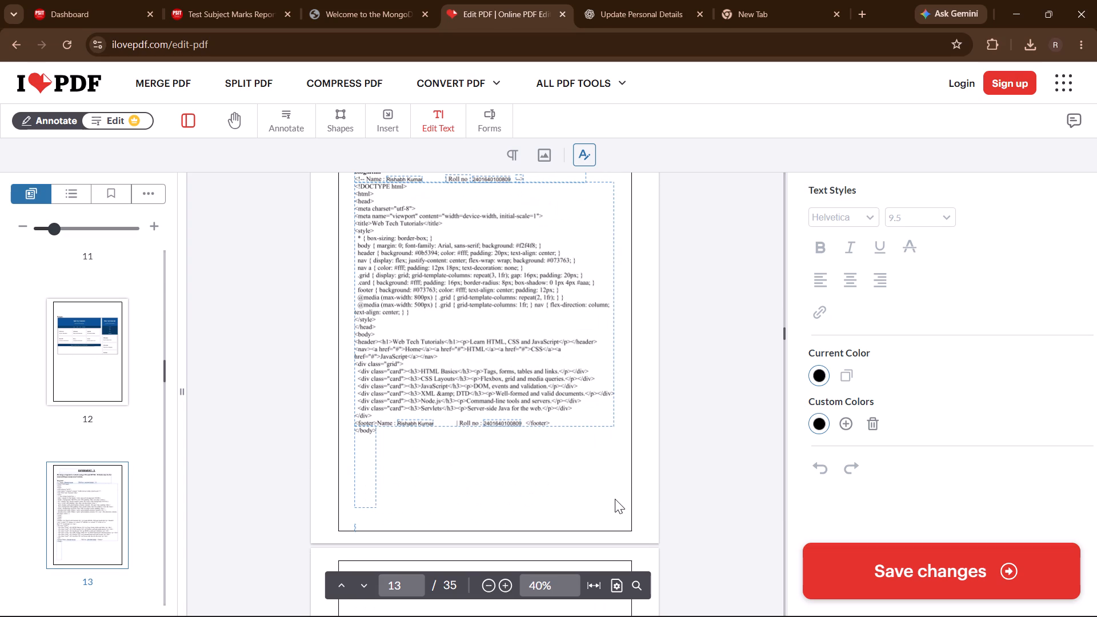
scroll(615, 499, "down", 6)
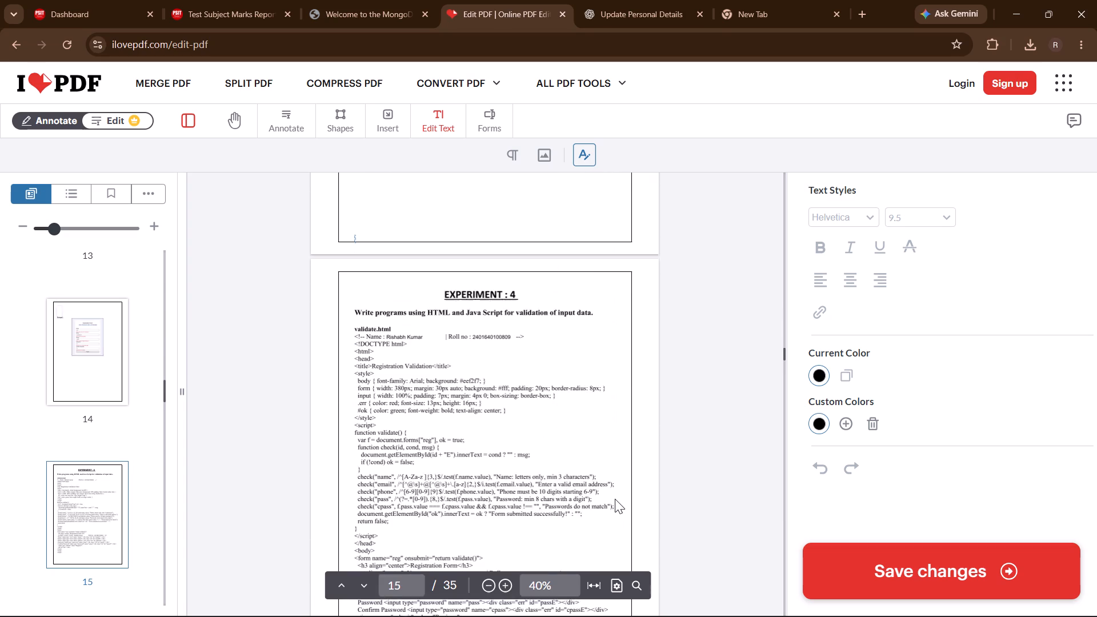
scroll(615, 499, "down", 14)
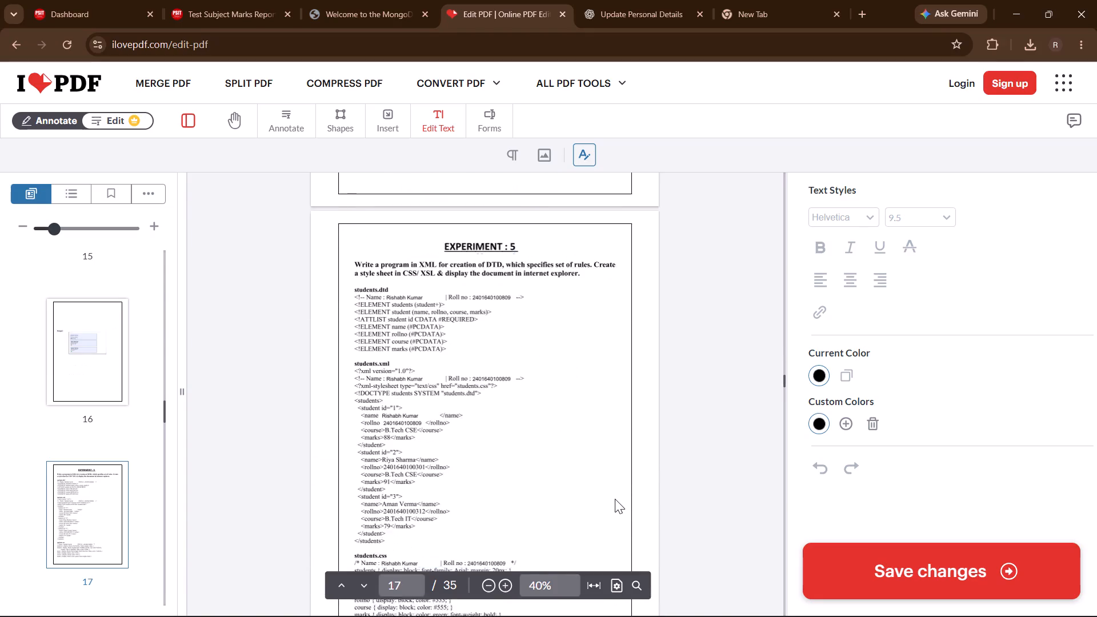
scroll(615, 499, "down", 5)
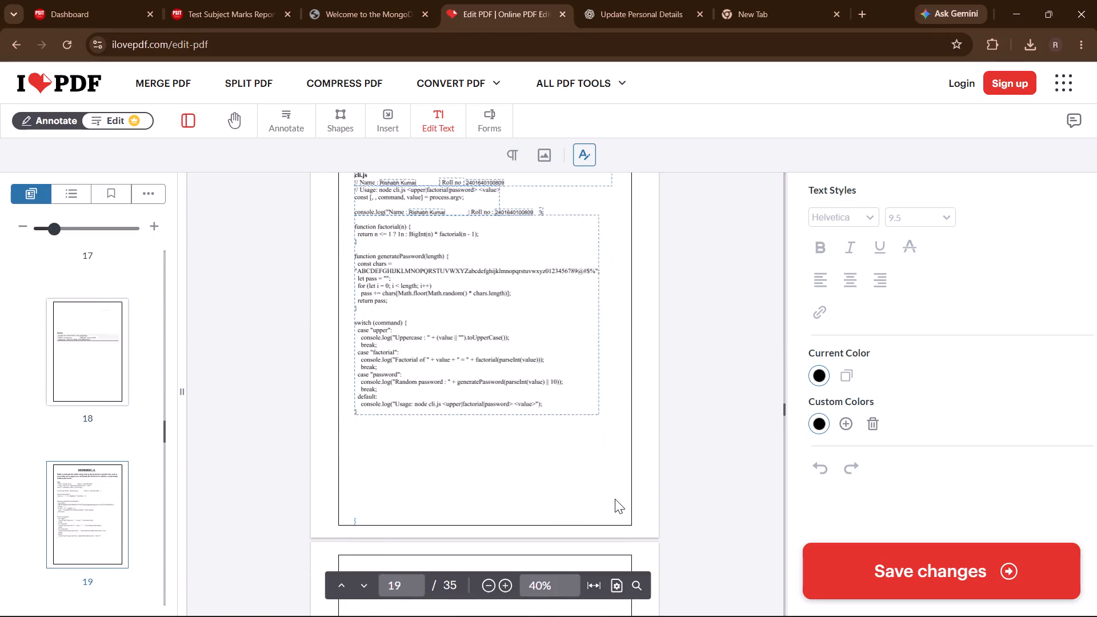
scroll(615, 499, "down", 6)
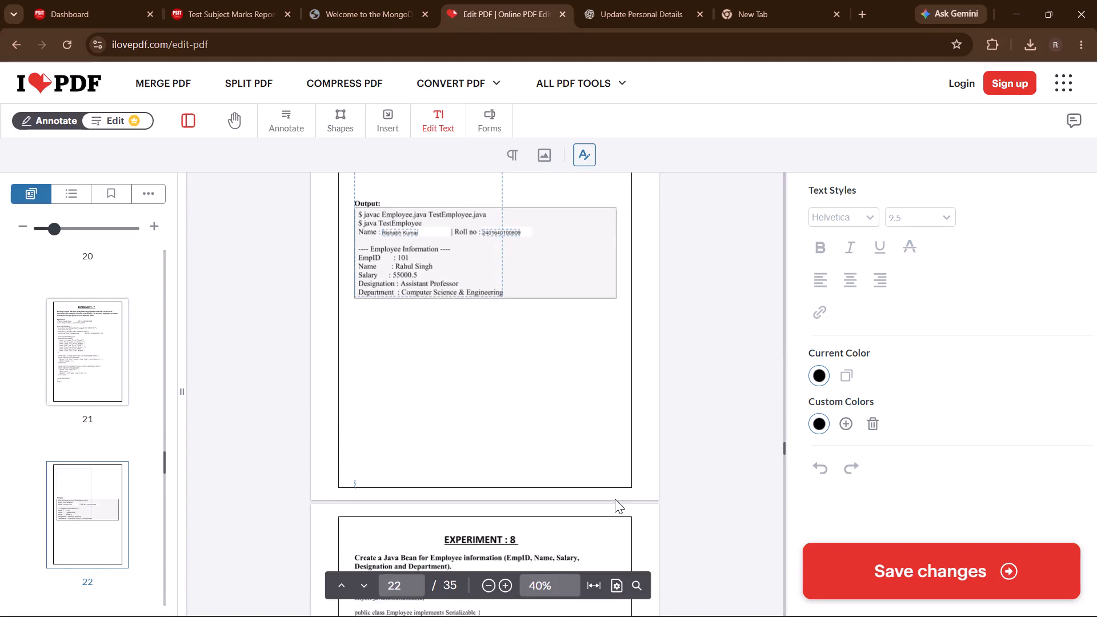
scroll(615, 499, "down", 6)
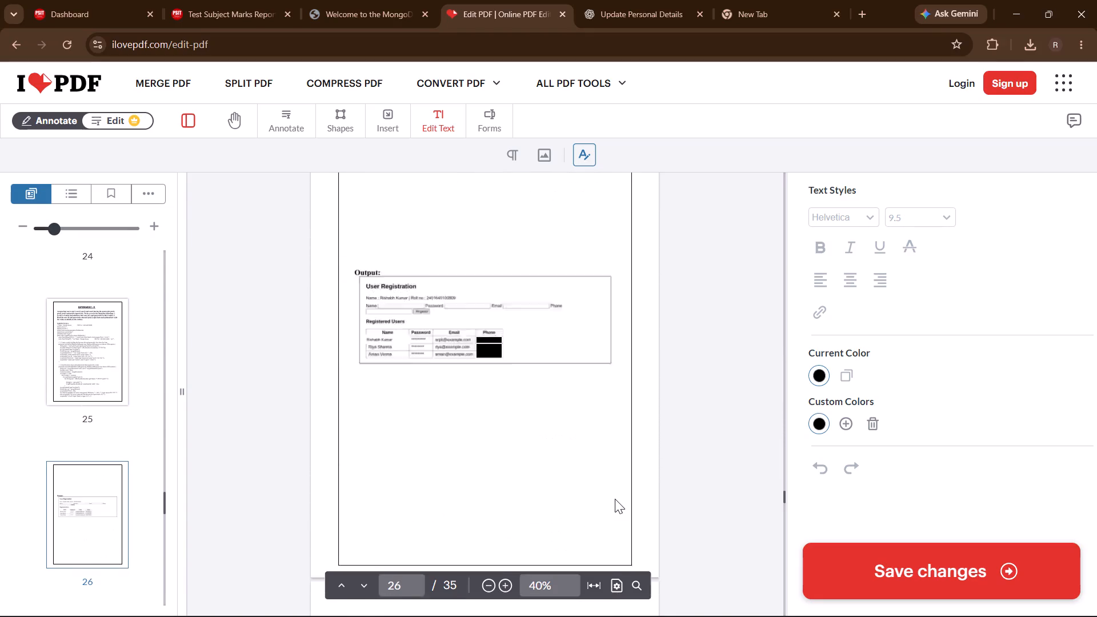
scroll(615, 499, "down", 6)
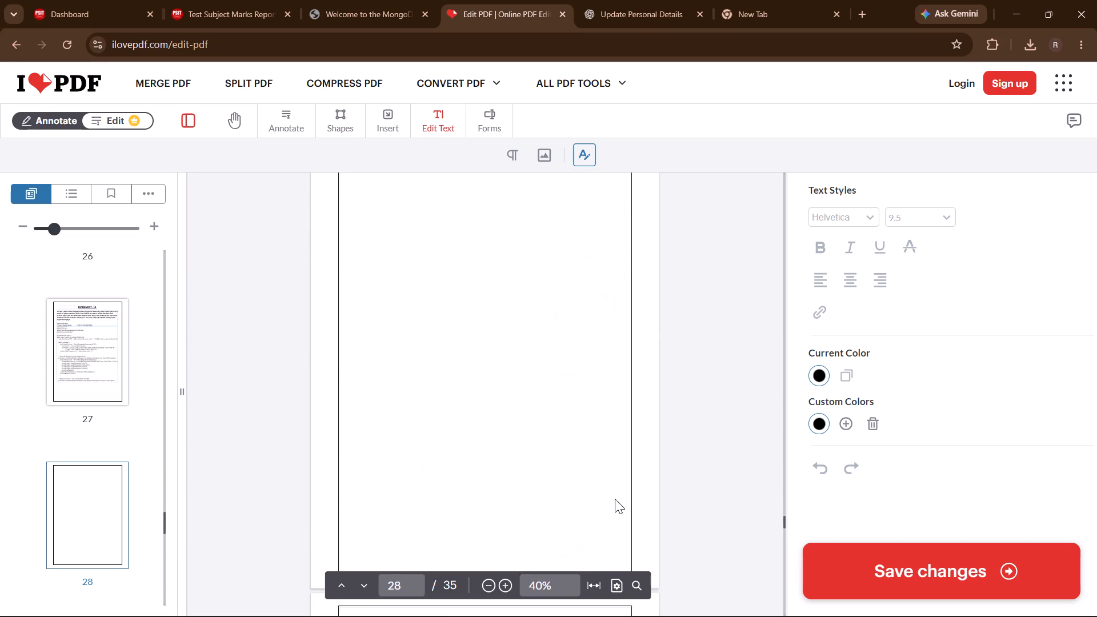
scroll(615, 499, "down", 1)
scroll(615, 499, "up", 4)
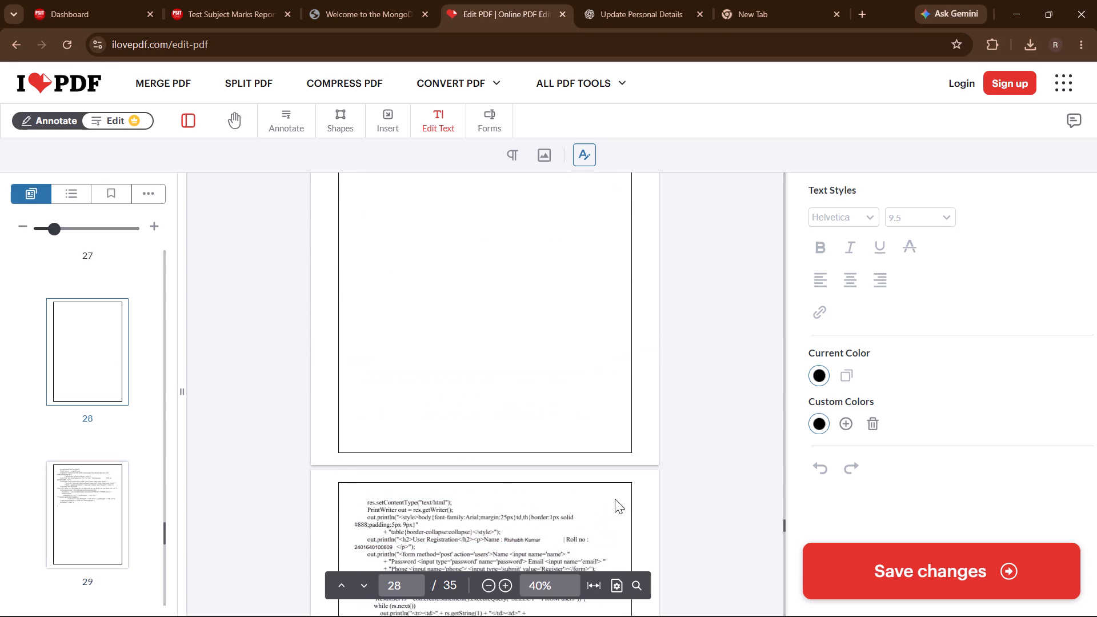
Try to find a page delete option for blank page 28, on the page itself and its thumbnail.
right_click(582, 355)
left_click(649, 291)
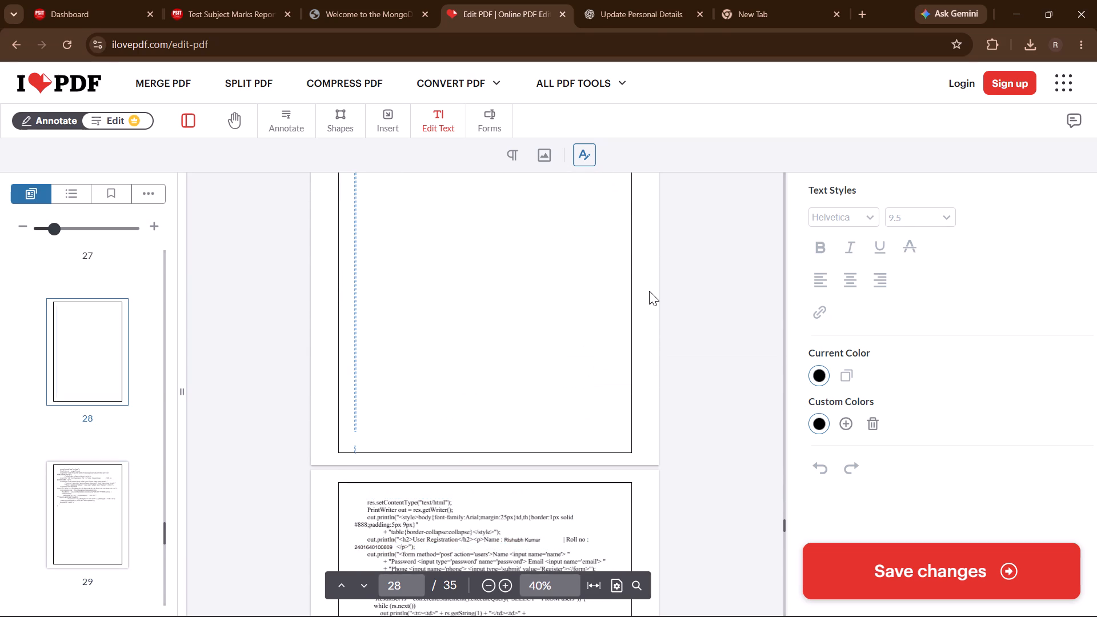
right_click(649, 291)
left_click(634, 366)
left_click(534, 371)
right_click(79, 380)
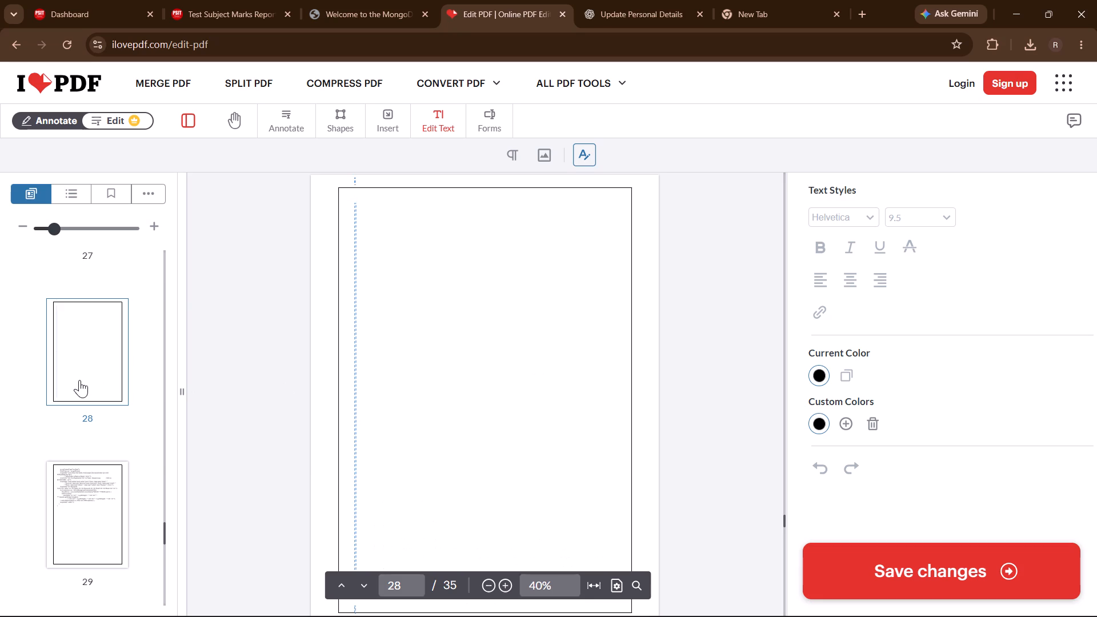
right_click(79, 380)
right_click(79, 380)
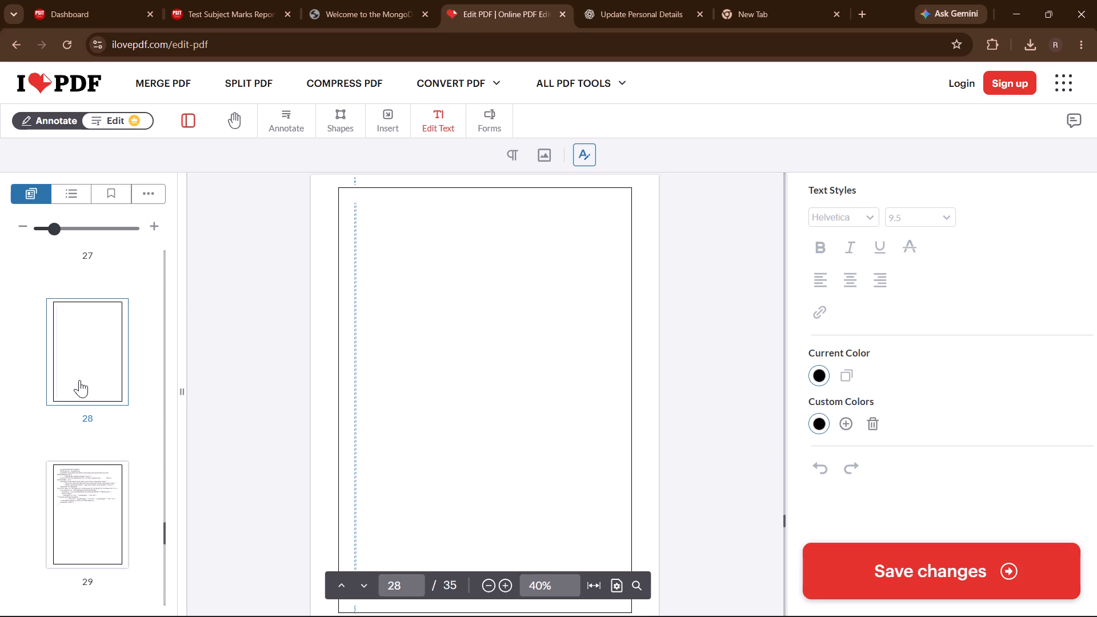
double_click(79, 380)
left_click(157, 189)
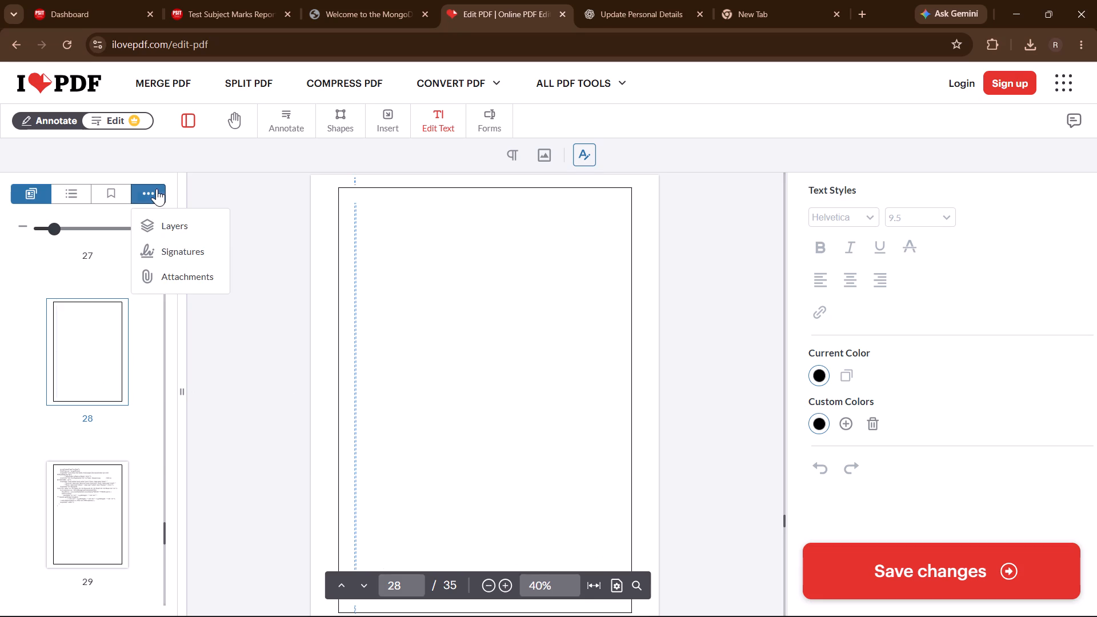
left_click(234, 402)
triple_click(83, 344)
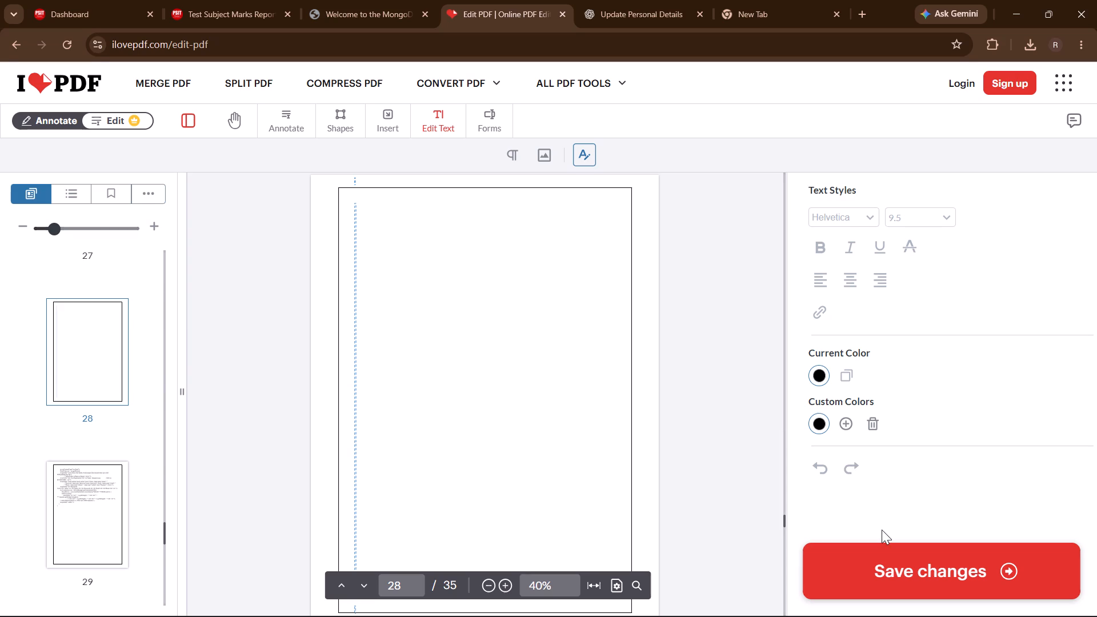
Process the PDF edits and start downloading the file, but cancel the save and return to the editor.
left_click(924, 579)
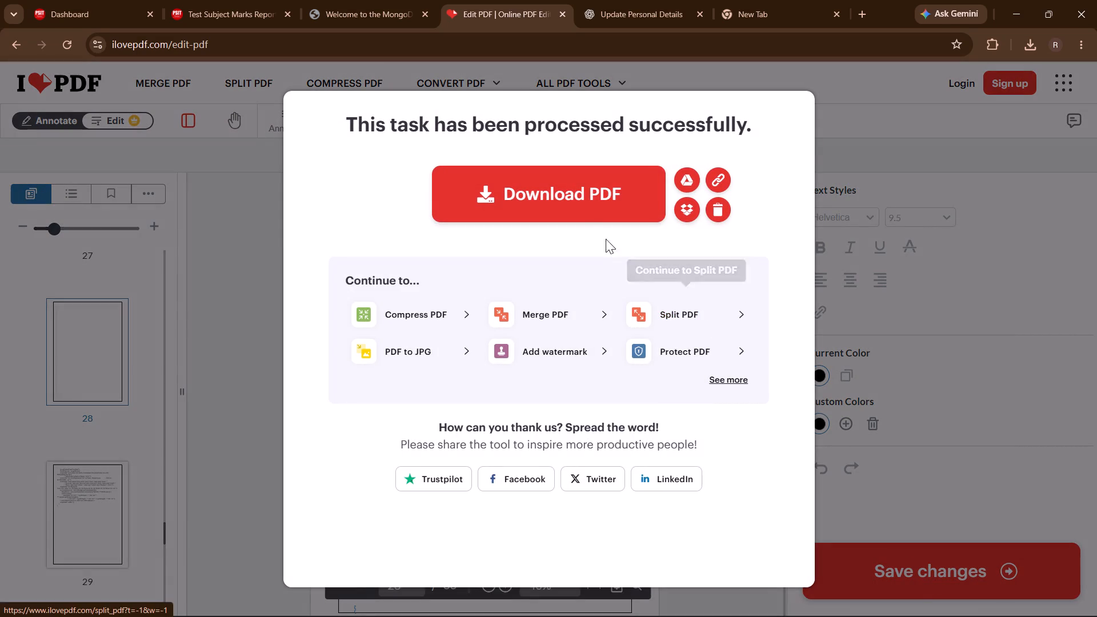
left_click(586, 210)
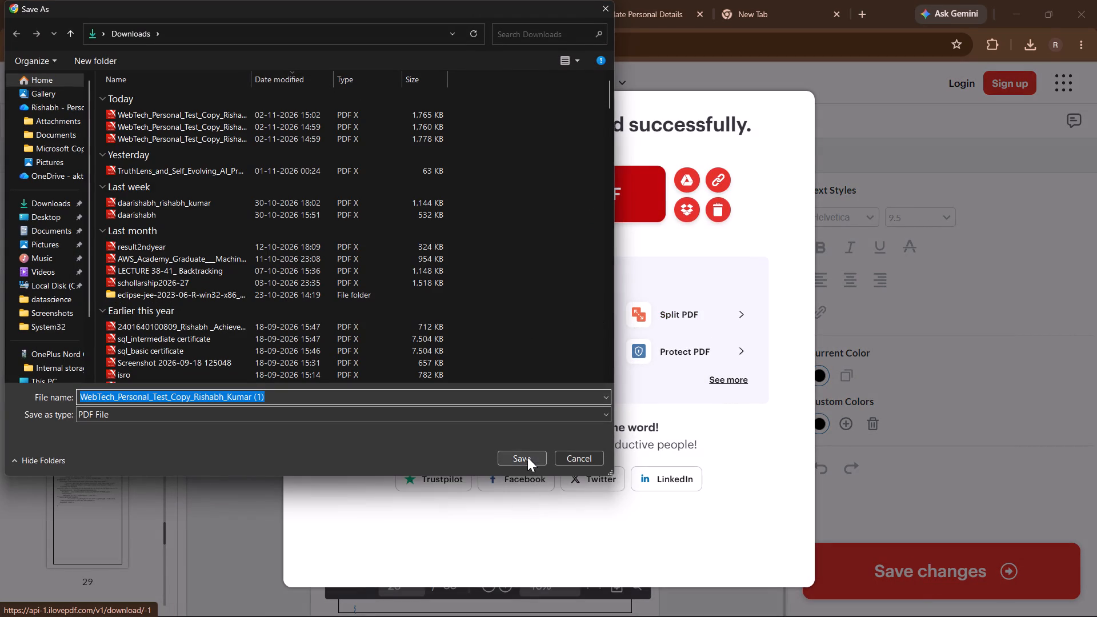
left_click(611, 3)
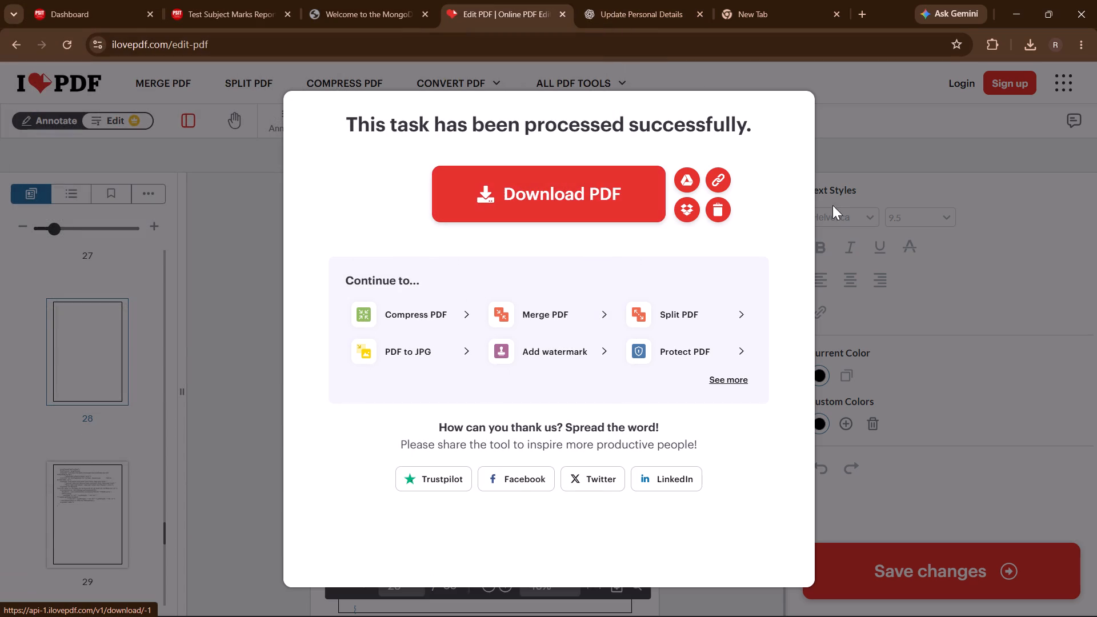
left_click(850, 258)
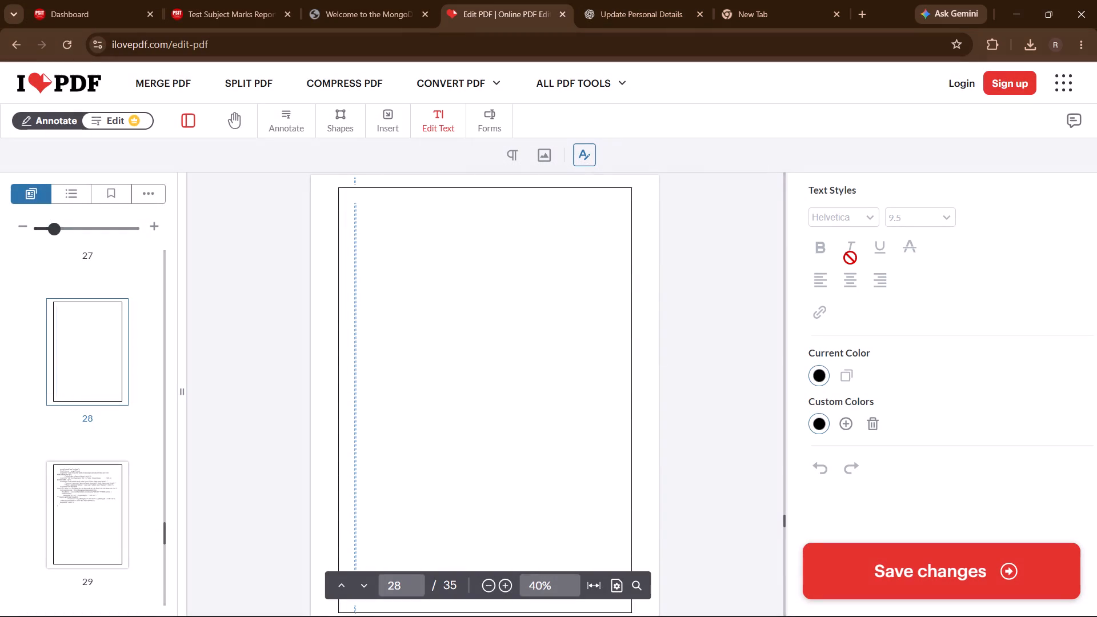
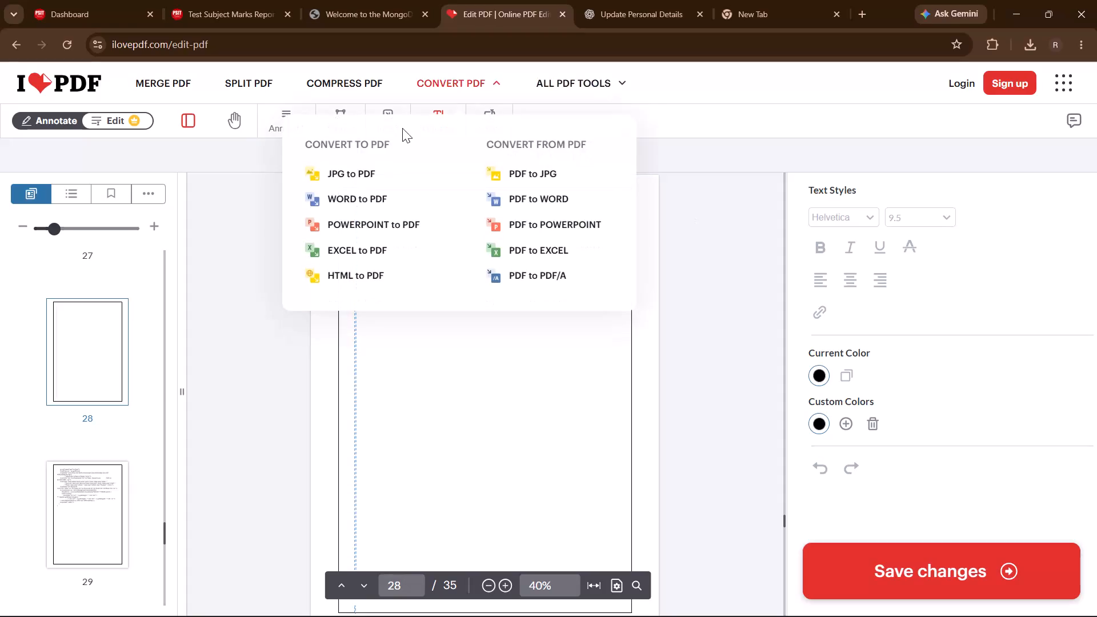
Delete blank page 28 from the lab file, then repeat the deletion on page 28.
left_click(242, 120)
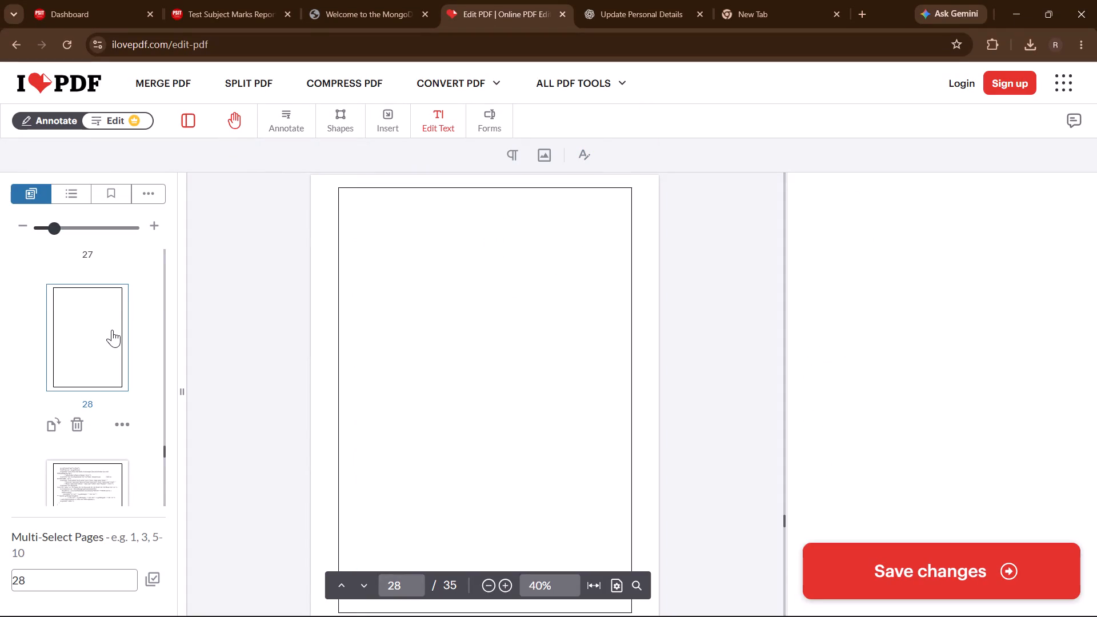
left_click(92, 341)
left_click(73, 428)
left_click(688, 406)
left_click(79, 415)
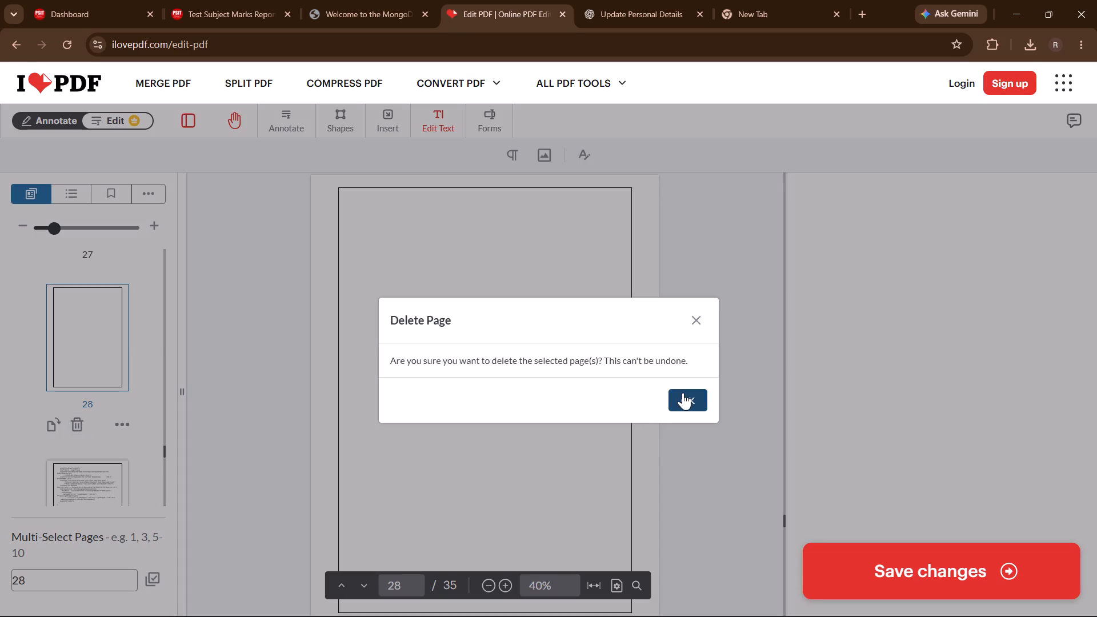
left_click(682, 395)
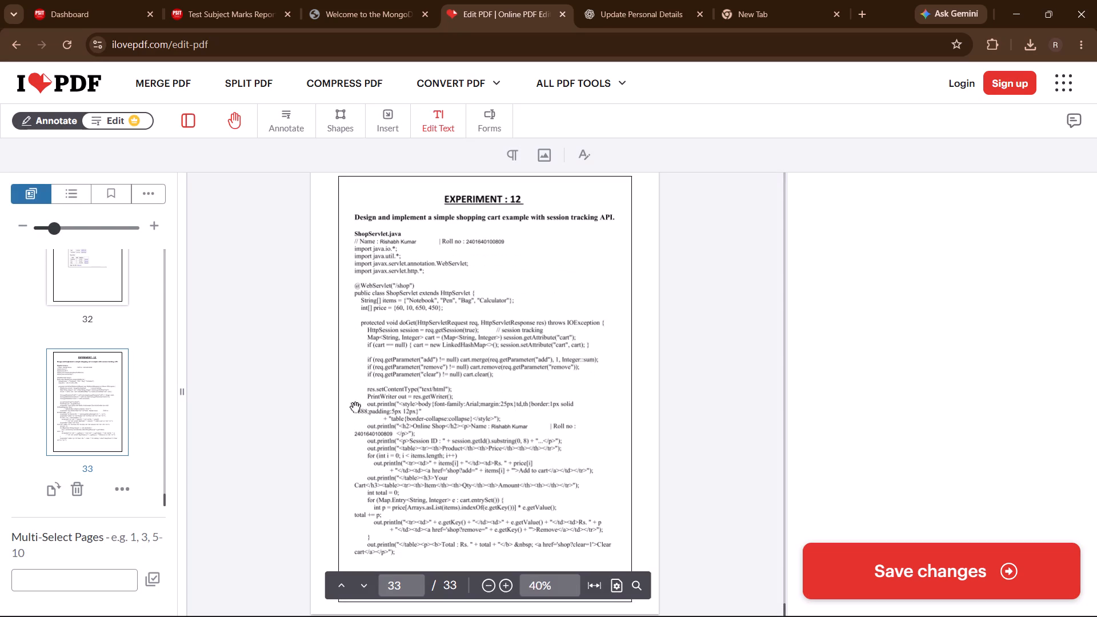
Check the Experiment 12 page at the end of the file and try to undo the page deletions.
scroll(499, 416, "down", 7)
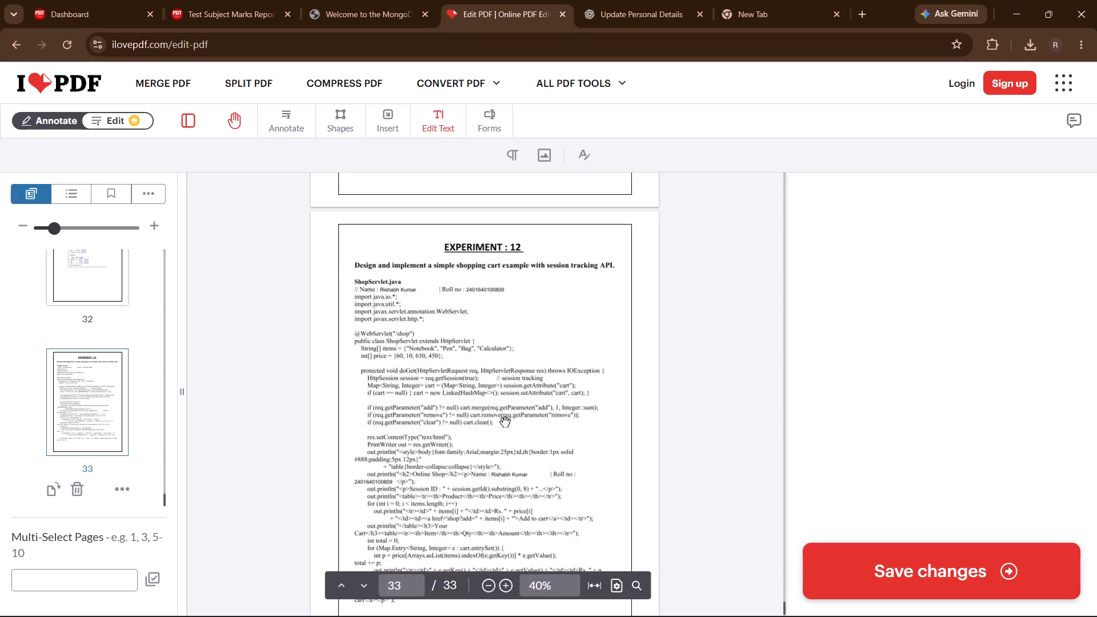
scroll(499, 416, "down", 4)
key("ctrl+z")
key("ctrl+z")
Delete blank page 30, which follows the first Experiment 11 page.
scroll(395, 390, "up", 6)
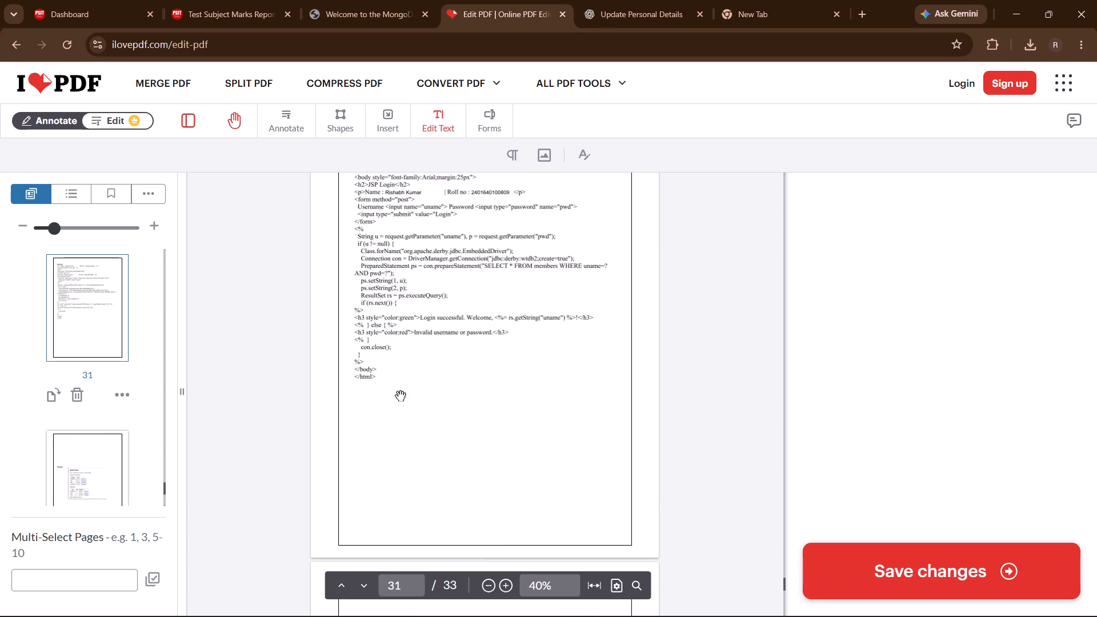
scroll(395, 390, "up", 7)
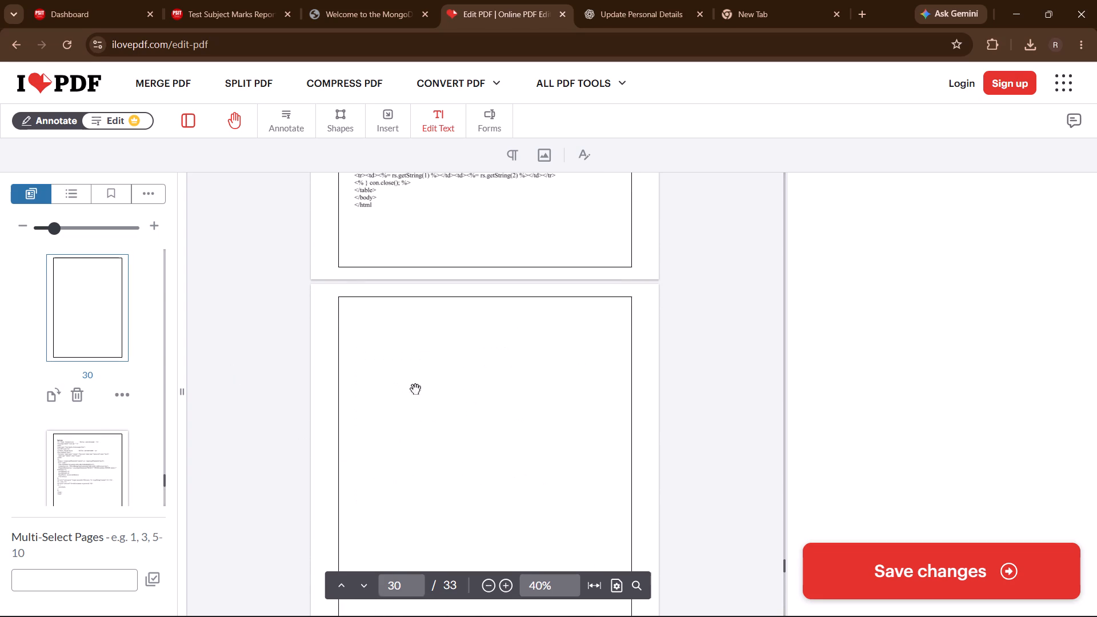
left_click(428, 377)
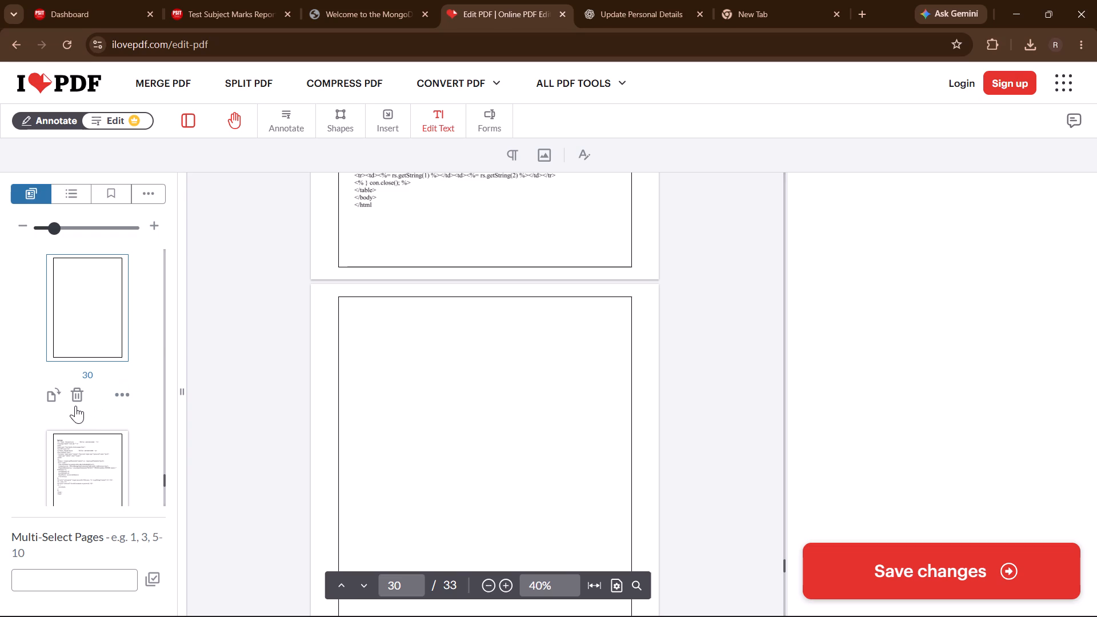
left_click(75, 402)
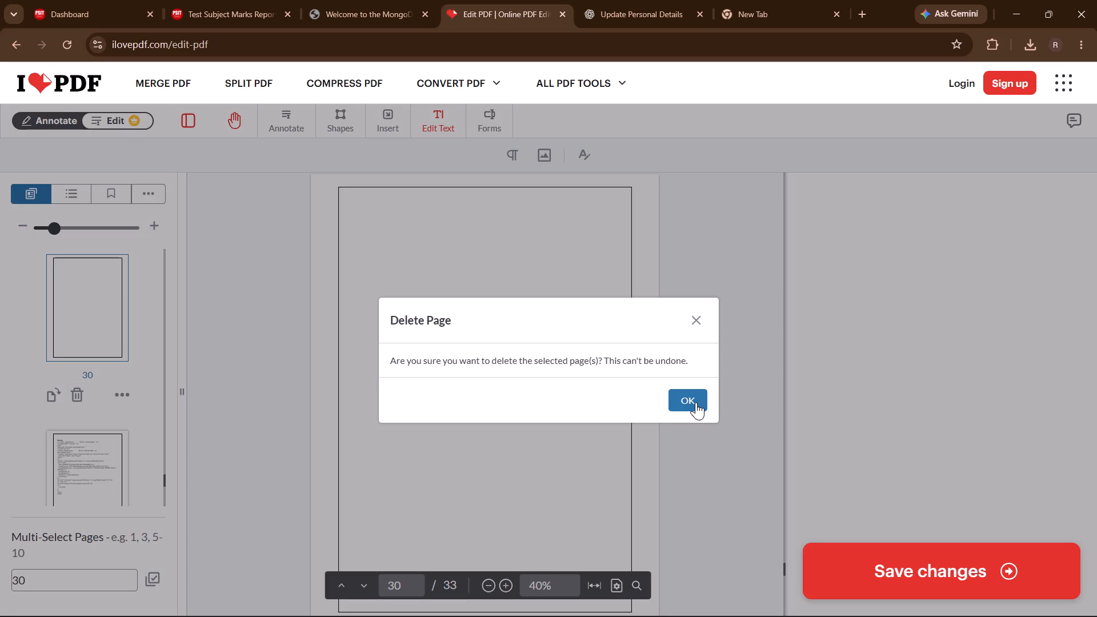
left_click(689, 404)
Open the last page, Experiment 12, to check the end of the lab file.
scroll(82, 391, "down", 3)
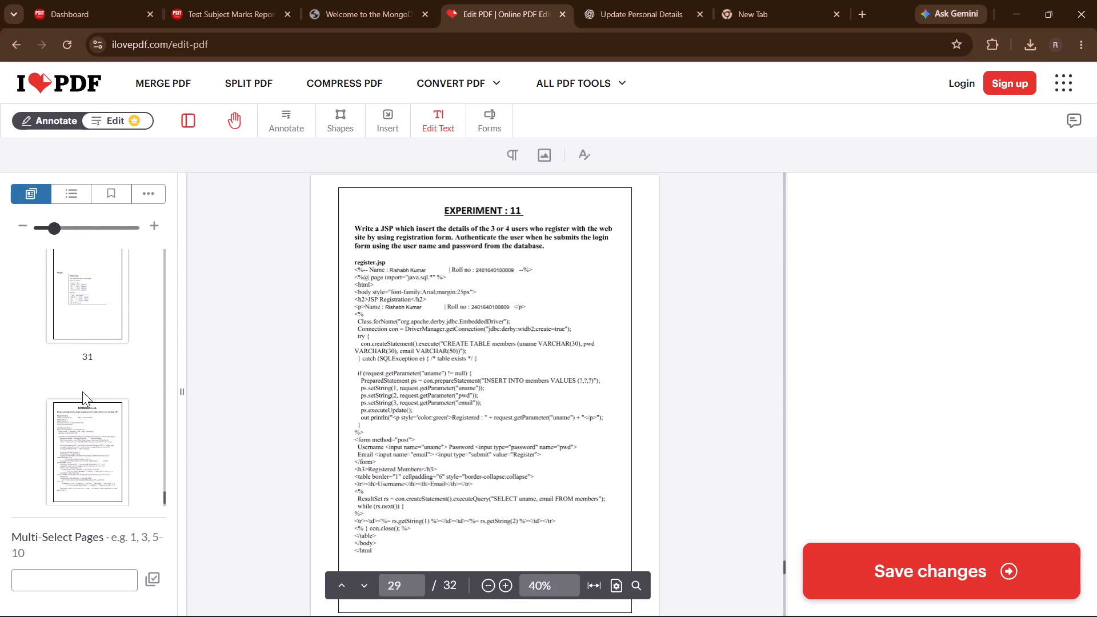
scroll(82, 391, "down", 5)
left_click(78, 410)
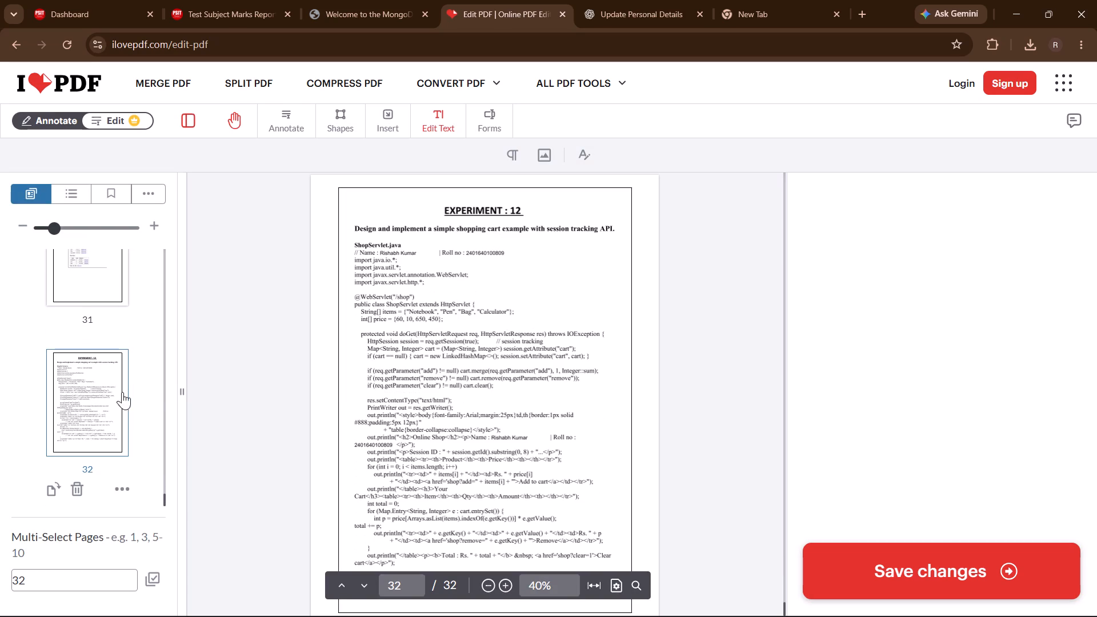
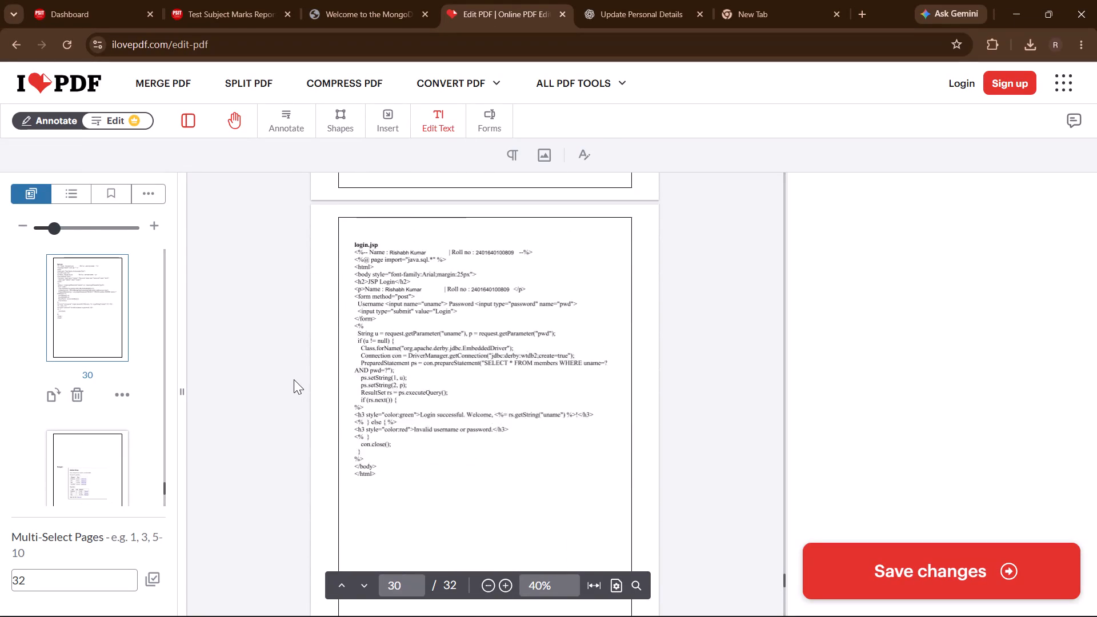
Check the closing pages from Experiment 11 to Experiment 12 and save the changes to the lab file PDF.
scroll(294, 379, "down", 1)
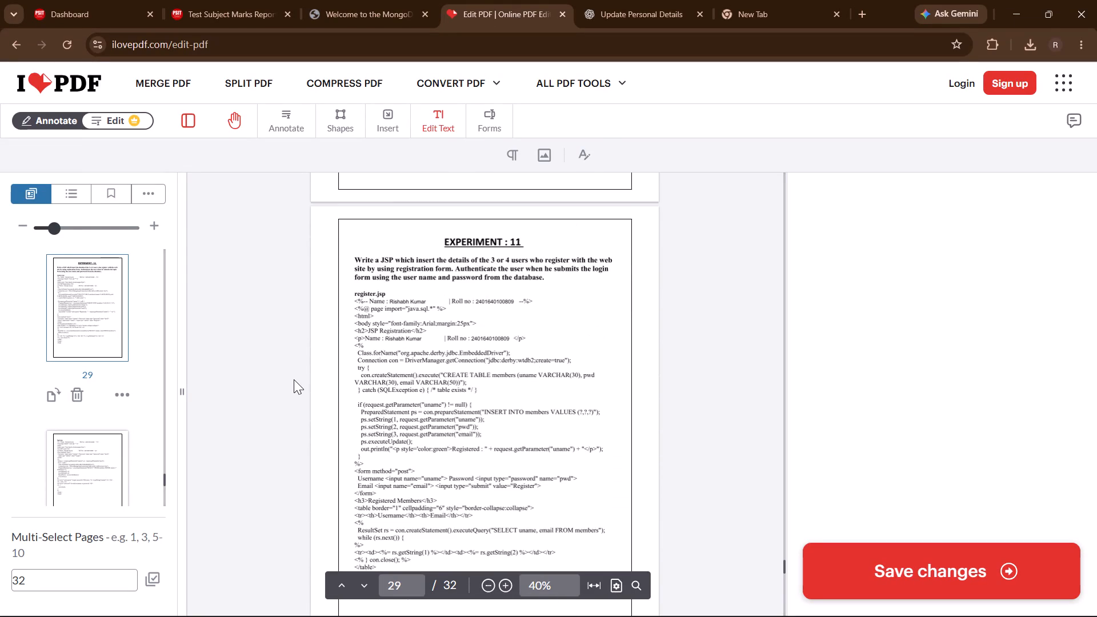
scroll(294, 379, "down", 10)
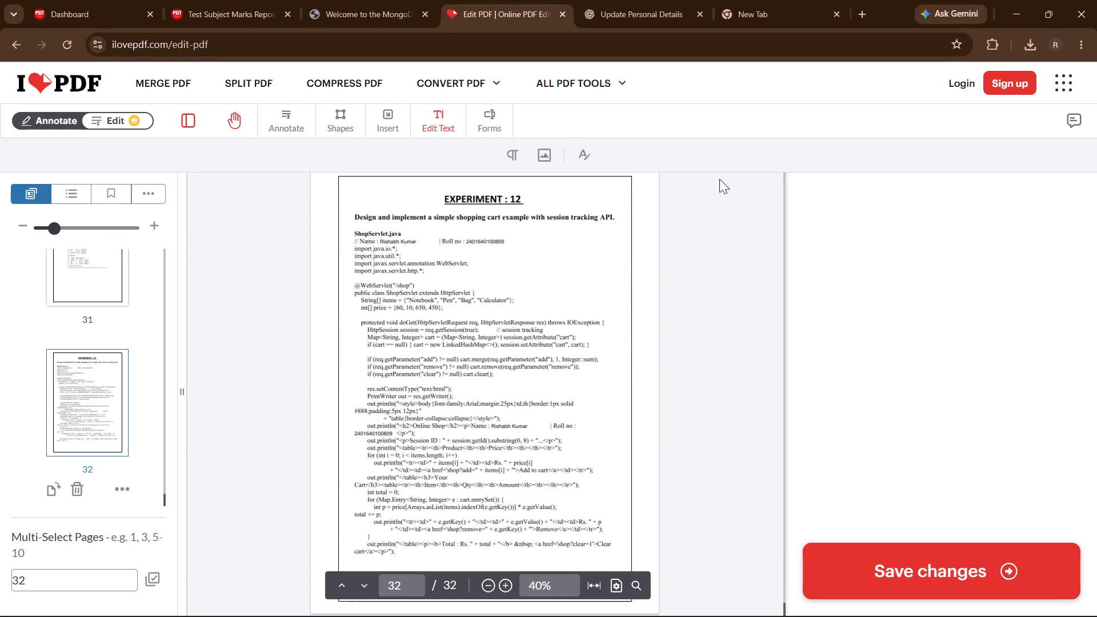
left_click(923, 558)
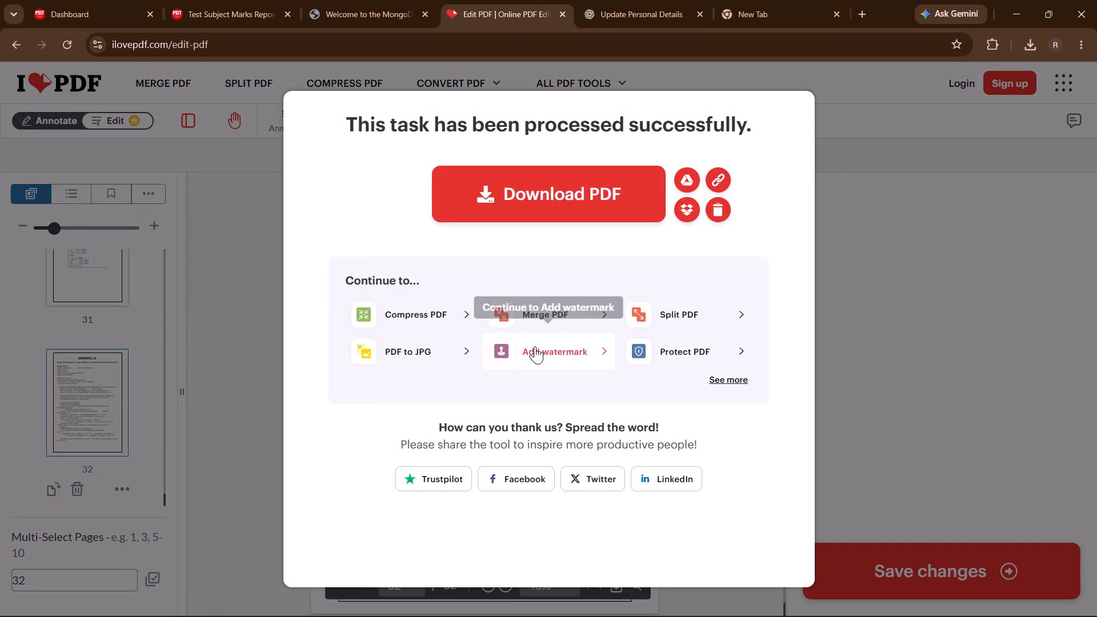
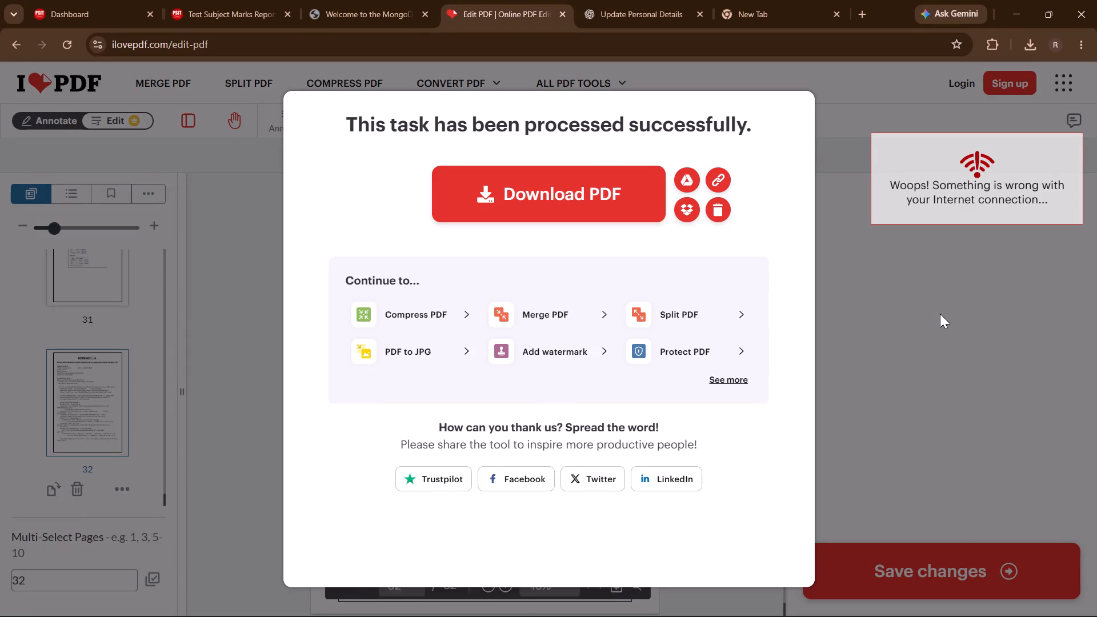
Download the edited lab file PDF and save it in the Downloads folder under the suggested name.
left_click(519, 165)
left_click(515, 193)
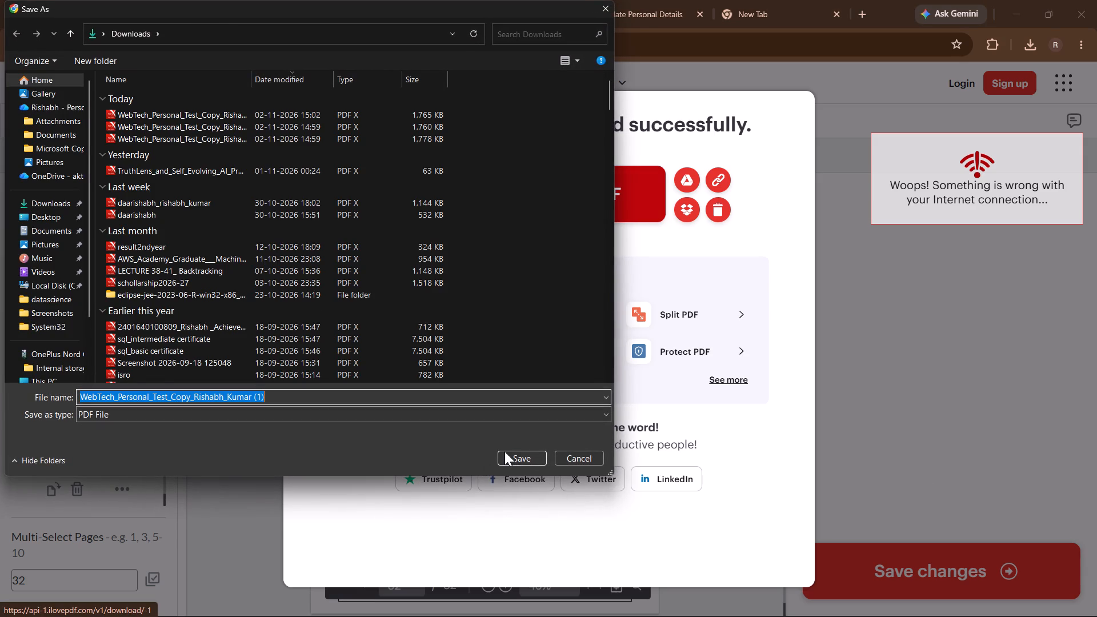
left_click(513, 452)
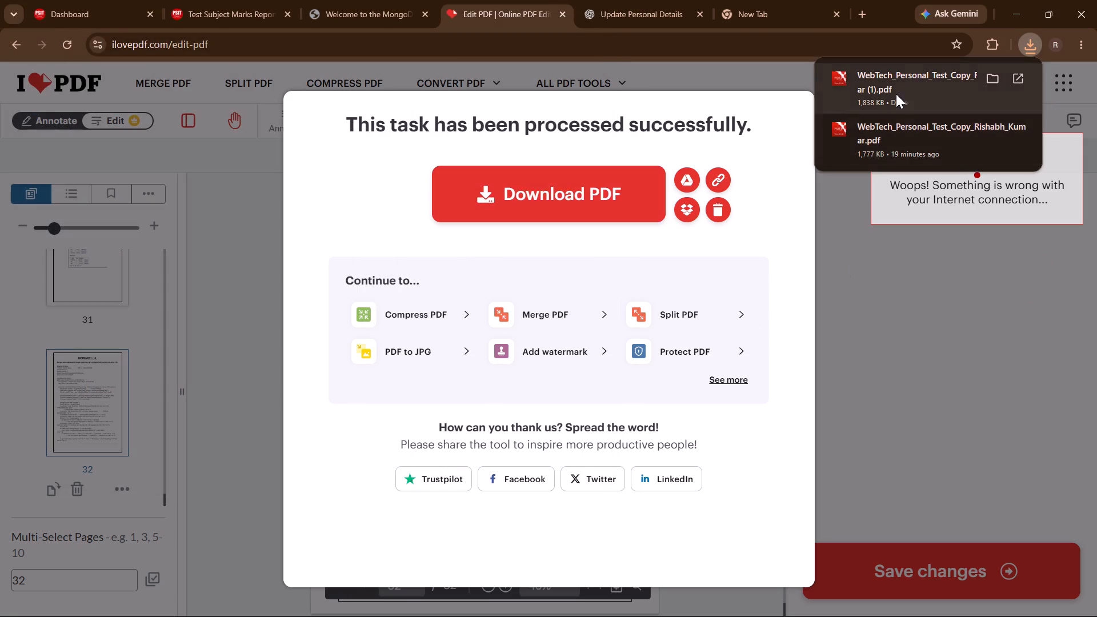
Open the downloaded lab file PDF and look through it from the cover page to the last page.
double_click(896, 94)
scroll(722, 289, "down", 4)
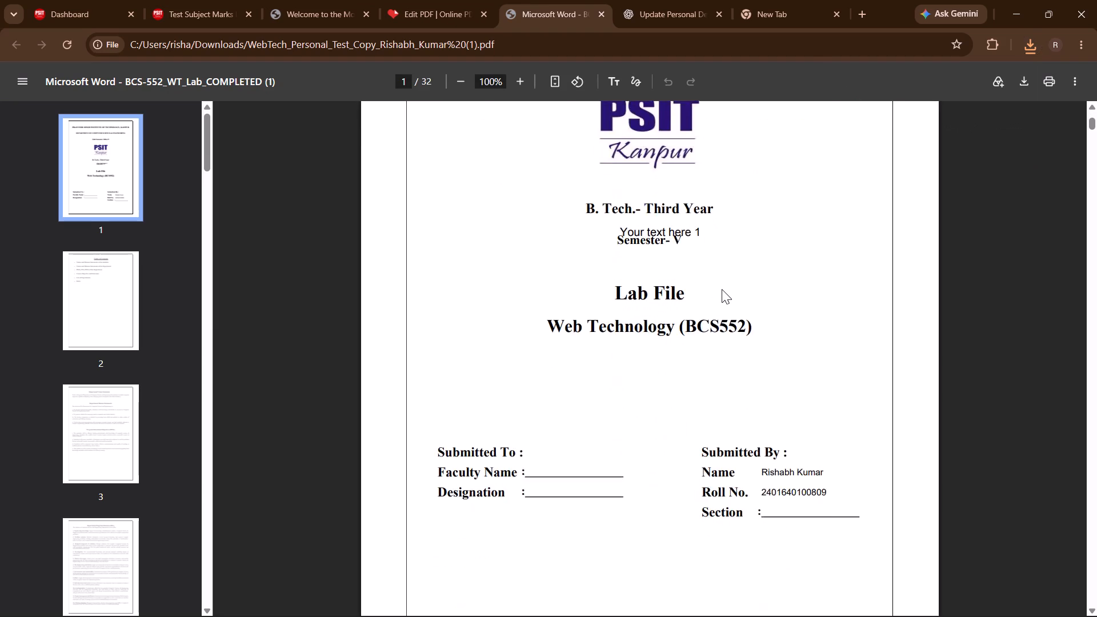
scroll(722, 289, "down", 4)
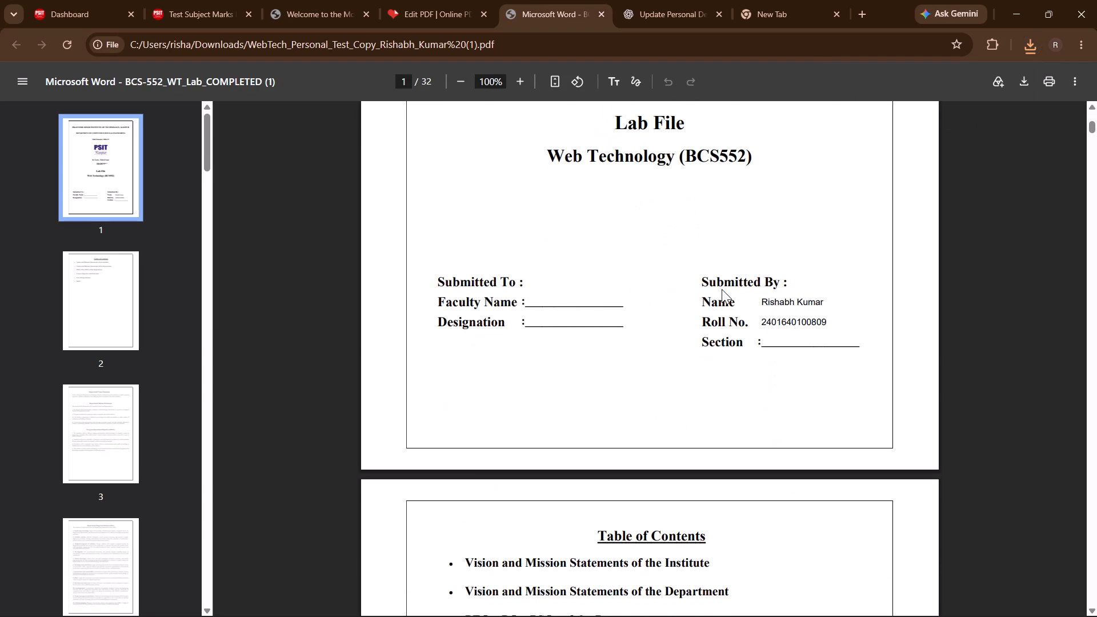
scroll(722, 289, "down", 12)
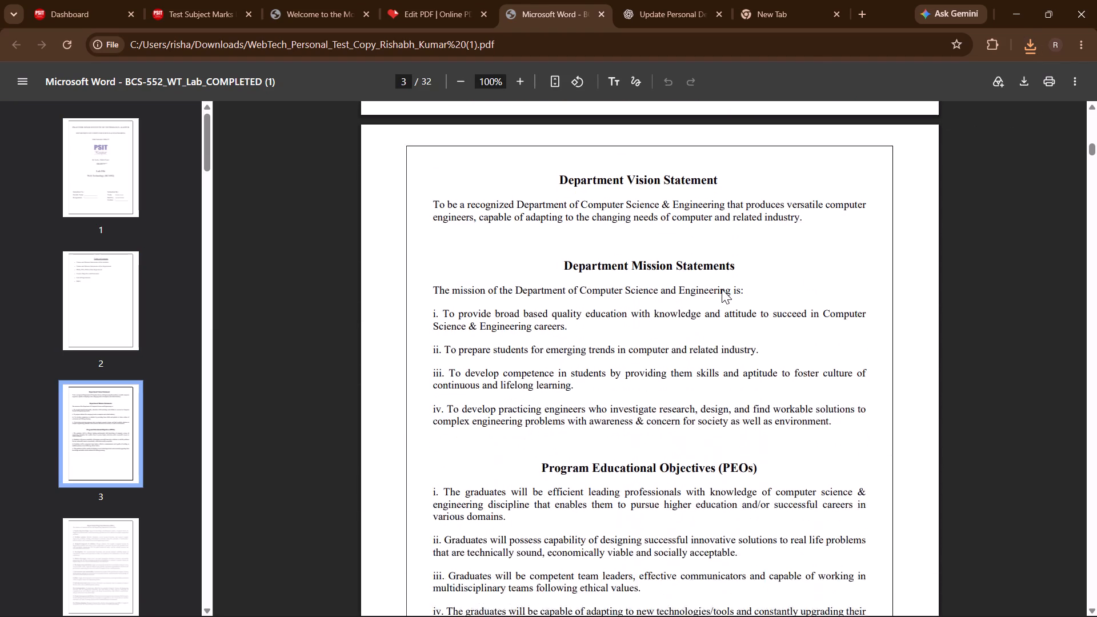
scroll(722, 289, "down", 11)
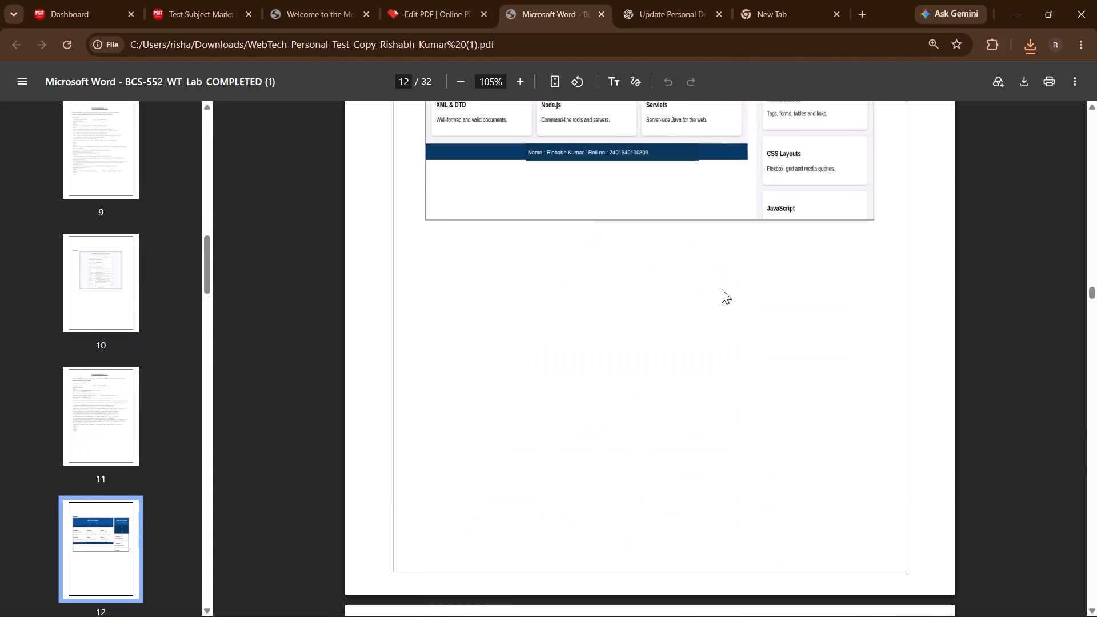
scroll(722, 289, "down", 20)
scroll(722, 289, "down", 18)
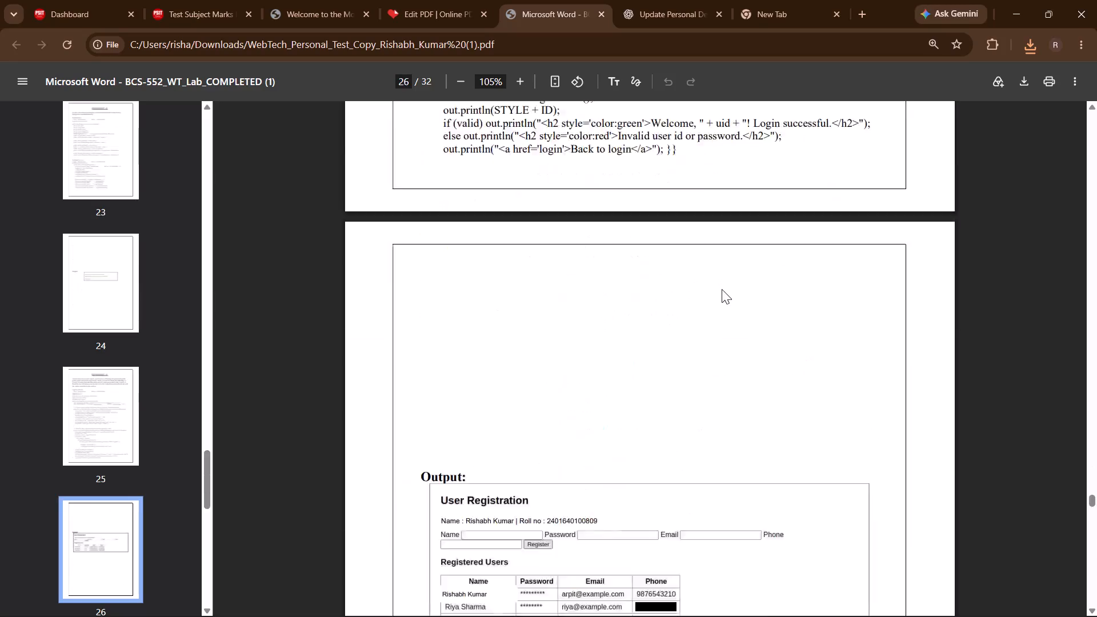
scroll(722, 289, "down", 15)
scroll(722, 289, "down", 11)
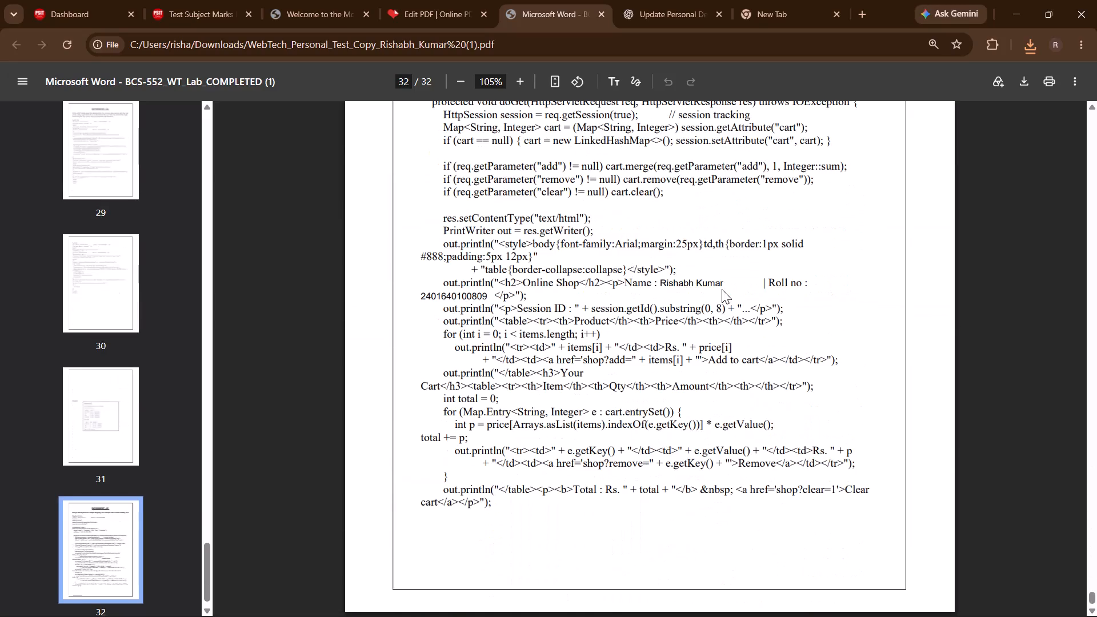
Recheck the experiment output pages backwards from Experiment 12 to the Student Details Entry Form, including the student cards on page 16.
scroll(722, 289, "up", 13)
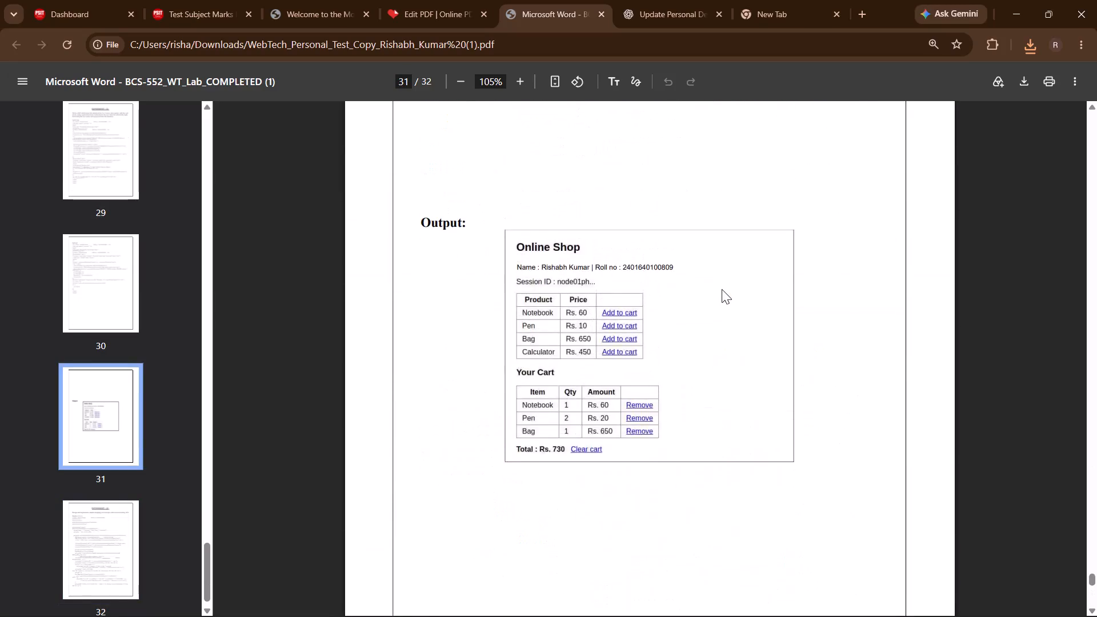
scroll(722, 289, "up", 3)
scroll(722, 289, "down", 1)
scroll(722, 289, "up", 20)
scroll(722, 289, "up", 10)
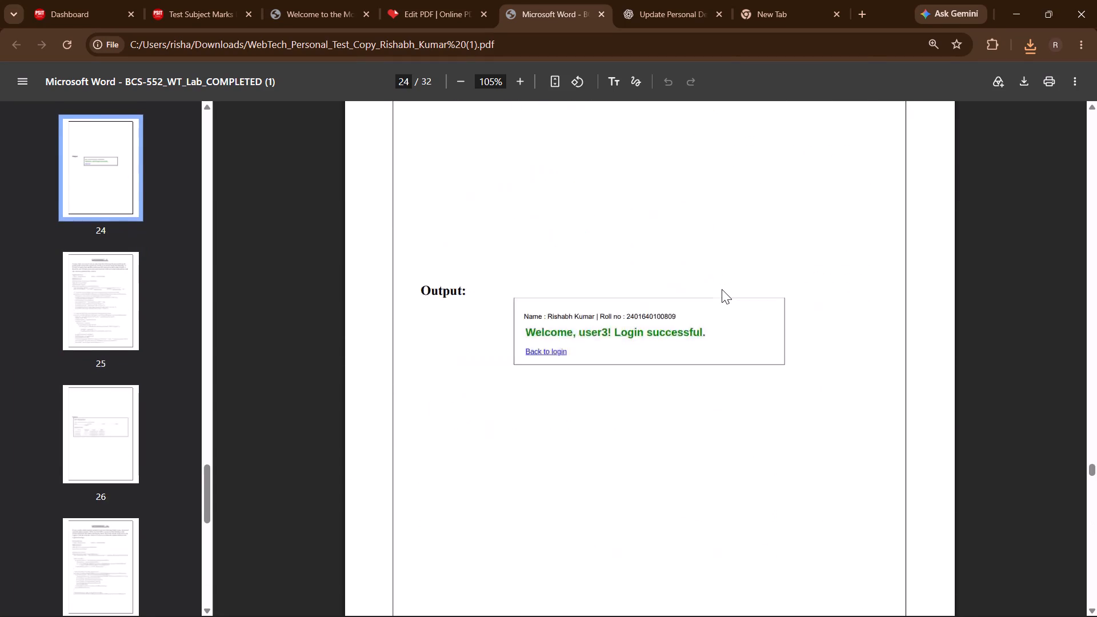
scroll(722, 289, "right", 3)
scroll(722, 289, "up", 5)
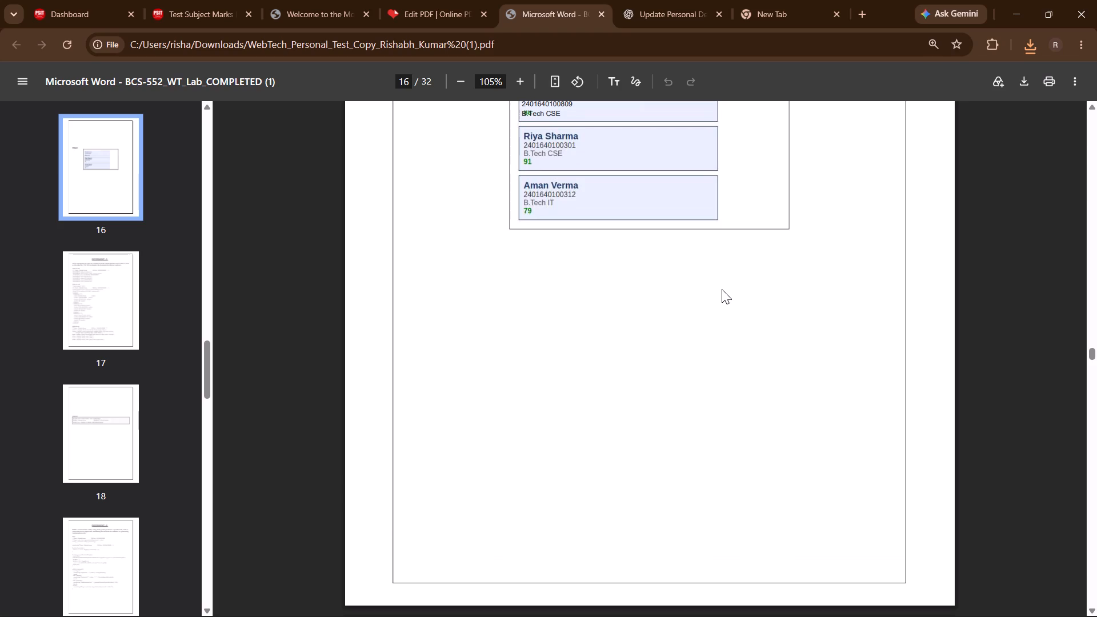
scroll(722, 289, "up", 8)
scroll(722, 289, "down", 4)
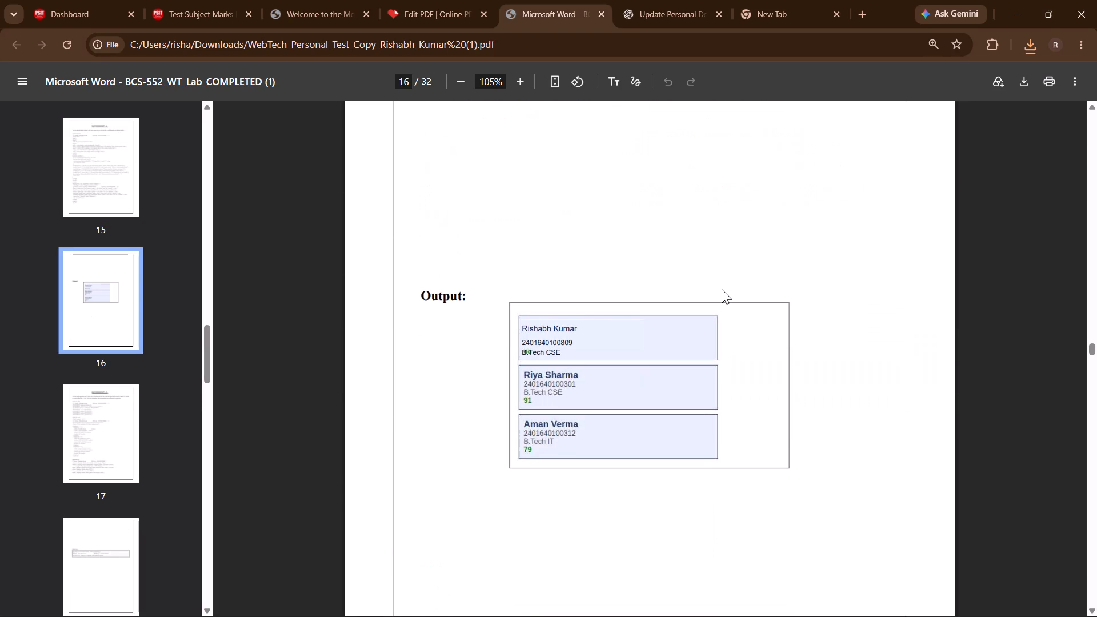
scroll(722, 289, "down", 3)
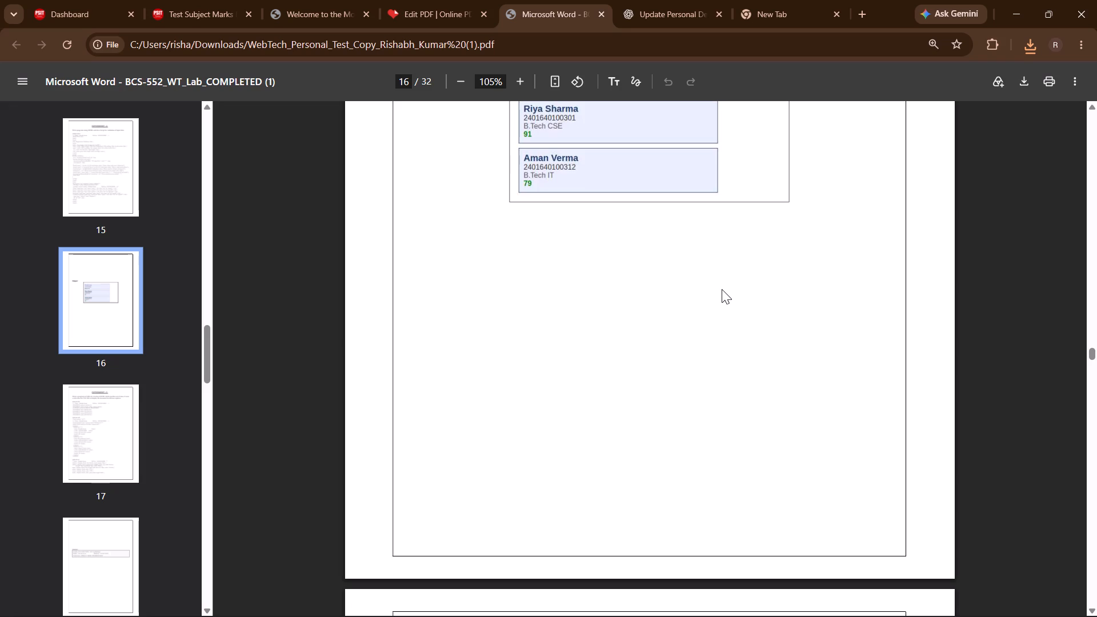
scroll(722, 289, "down", 10)
scroll(722, 289, "up", 6)
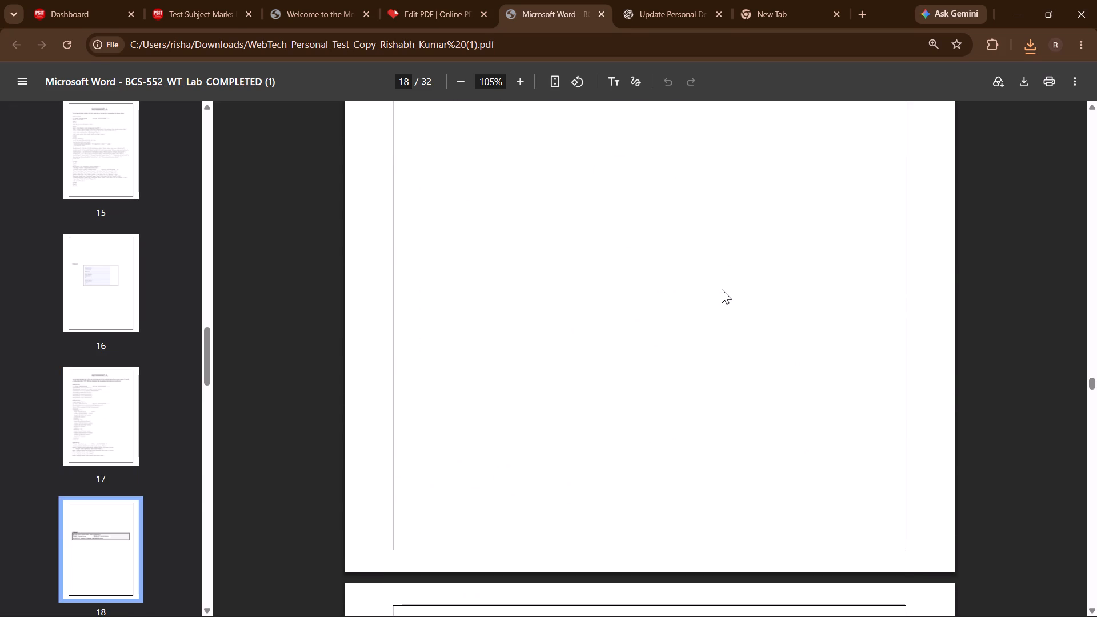
scroll(722, 289, "up", 6)
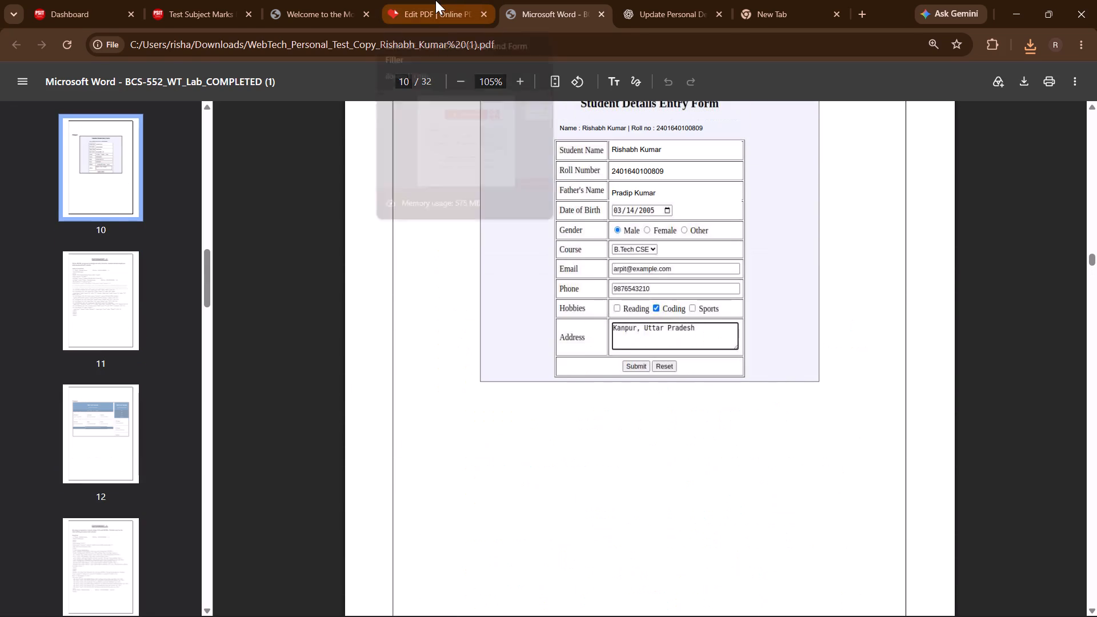
Switch back to iLovePDF, dismiss the finished-task window and leave the PDF editor for the tools overview.
left_click(435, 0)
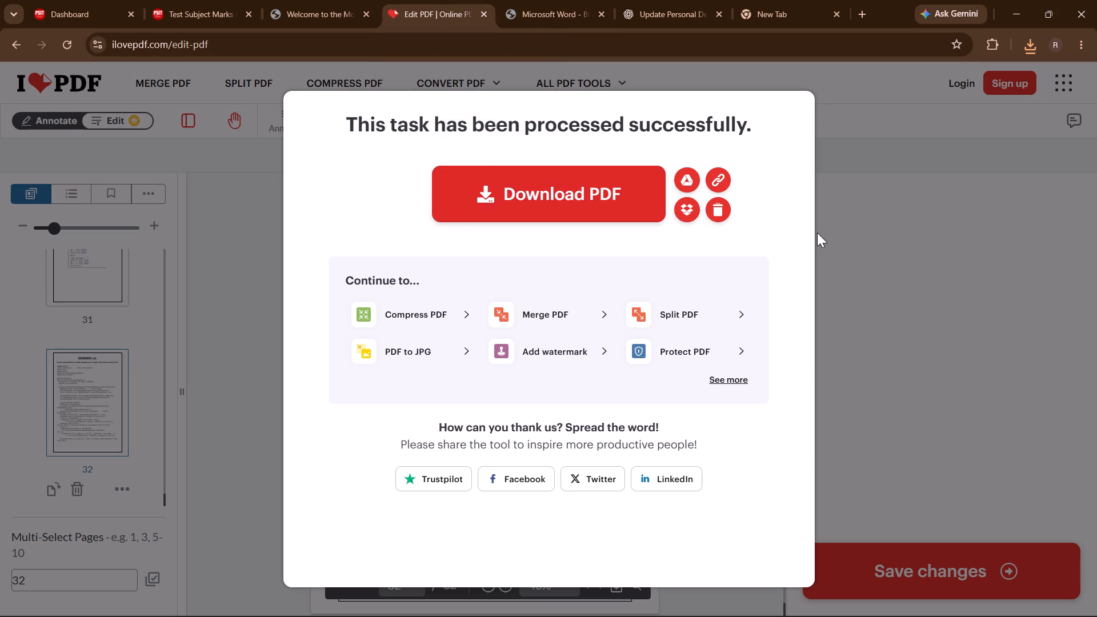
left_click(872, 231)
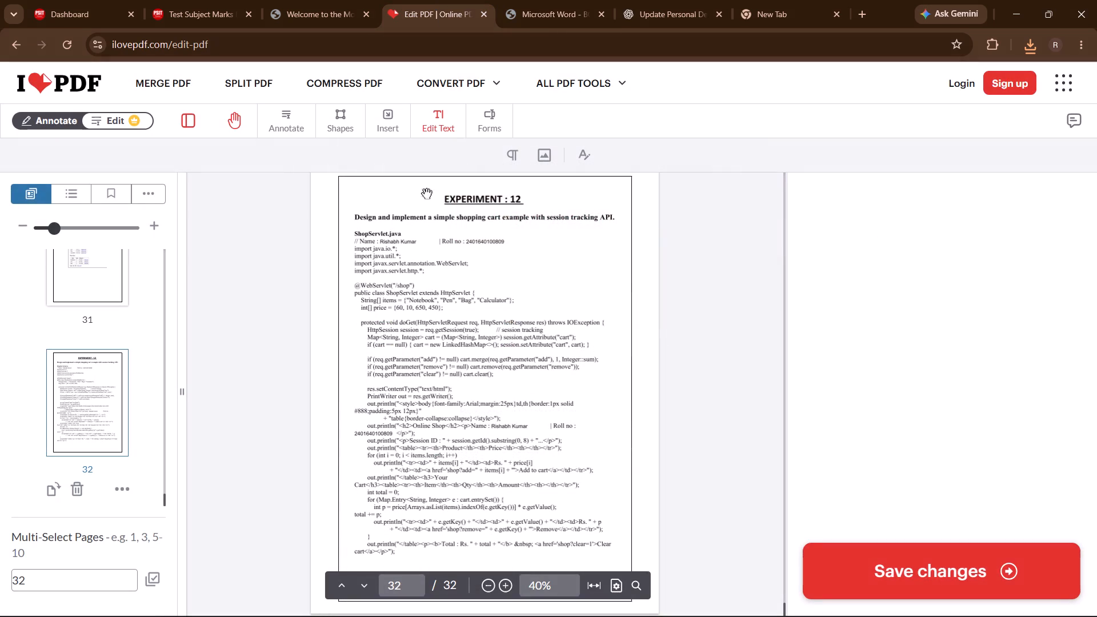
left_click(13, 48)
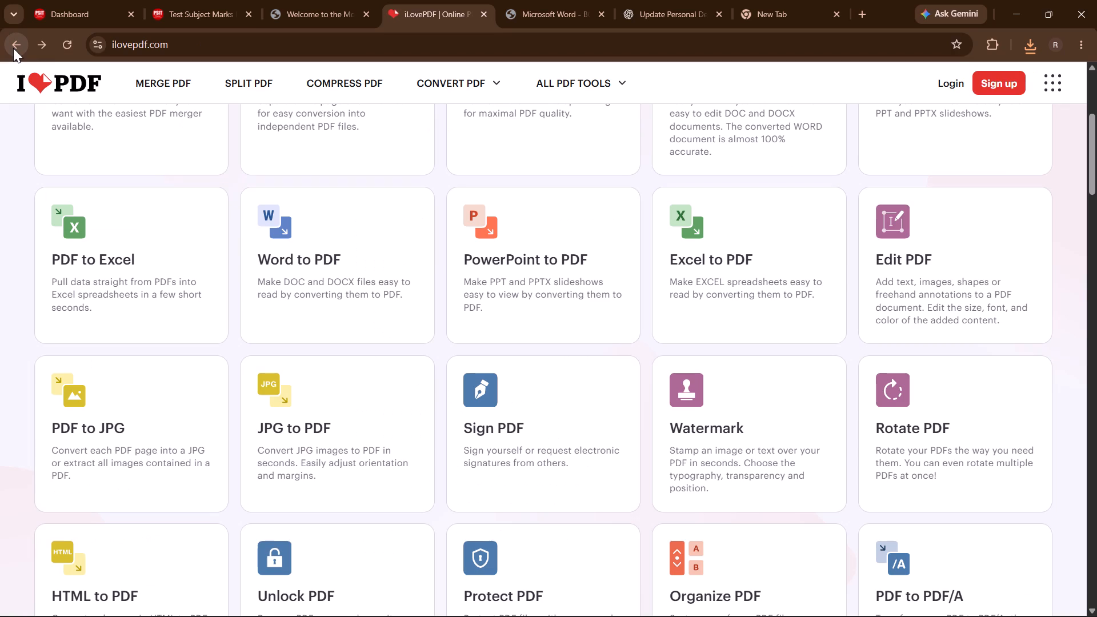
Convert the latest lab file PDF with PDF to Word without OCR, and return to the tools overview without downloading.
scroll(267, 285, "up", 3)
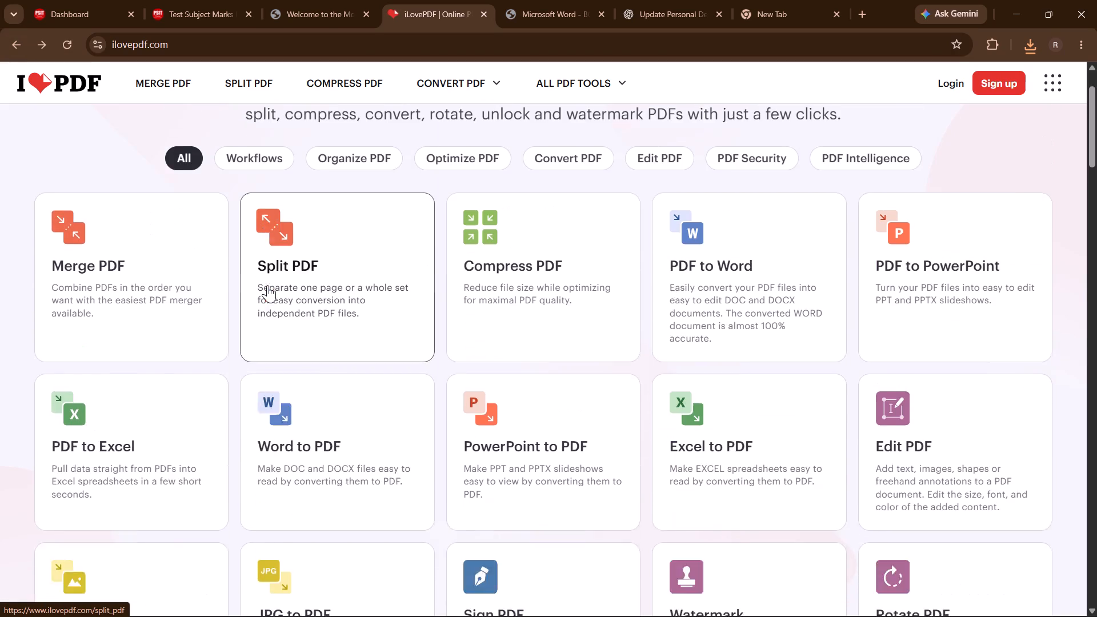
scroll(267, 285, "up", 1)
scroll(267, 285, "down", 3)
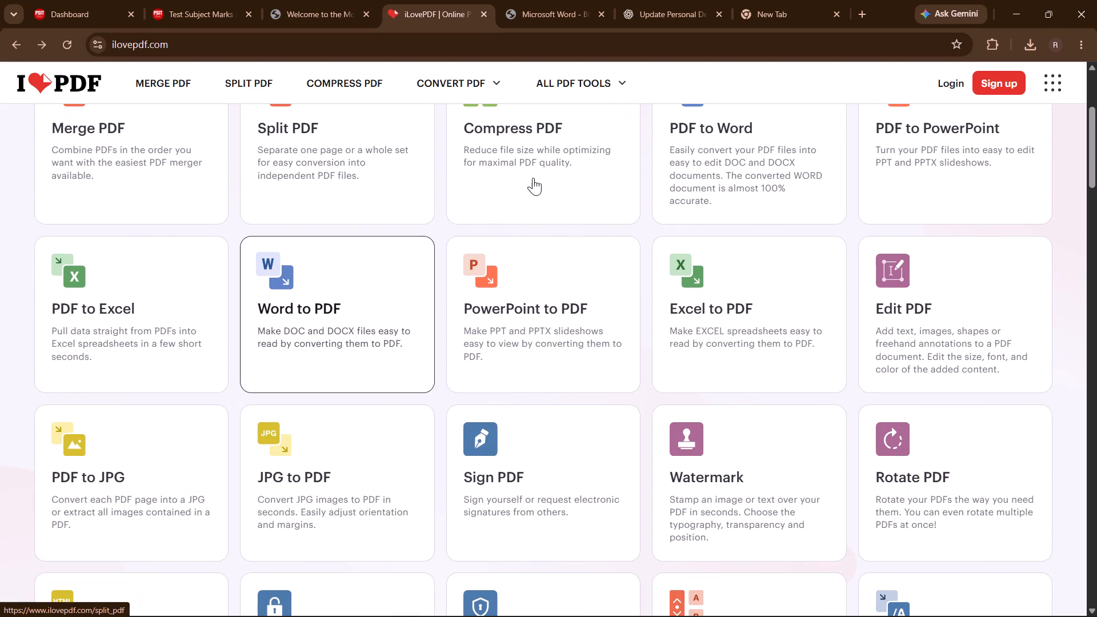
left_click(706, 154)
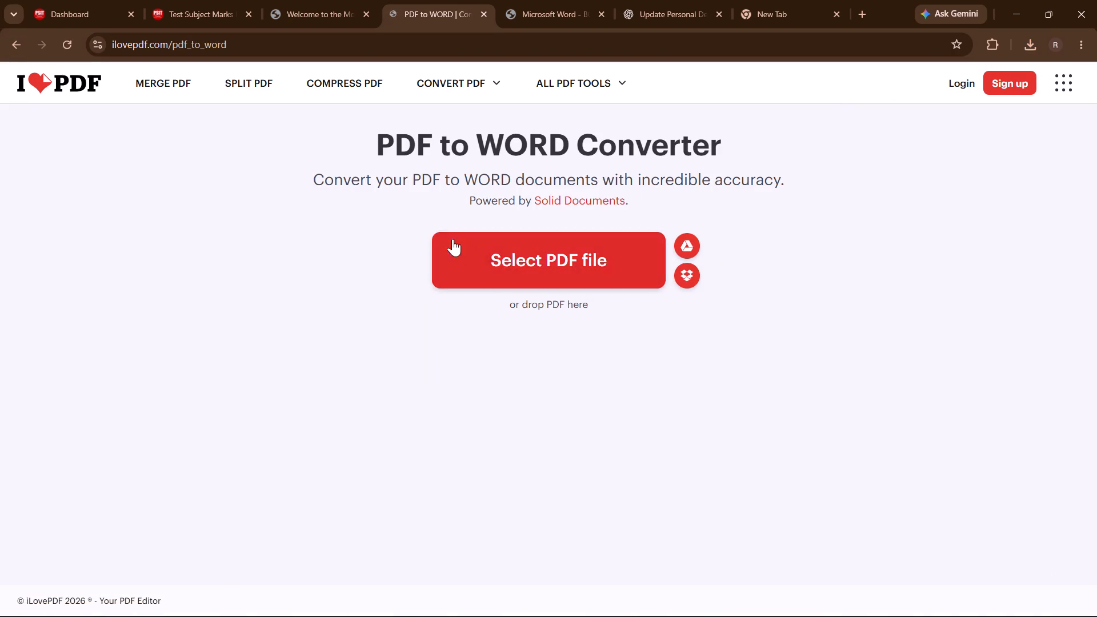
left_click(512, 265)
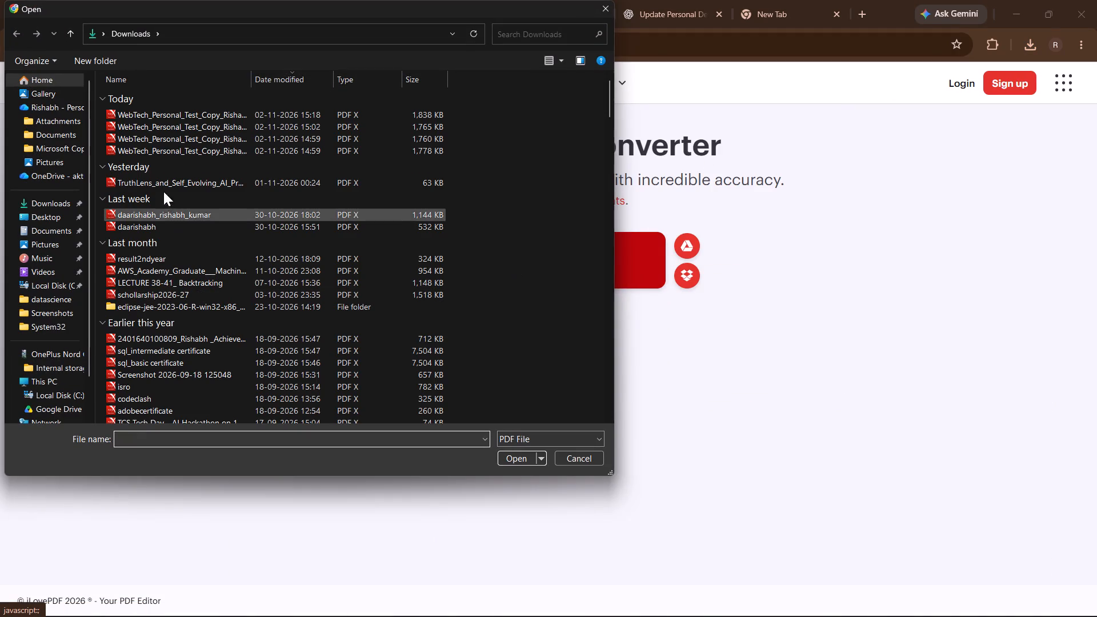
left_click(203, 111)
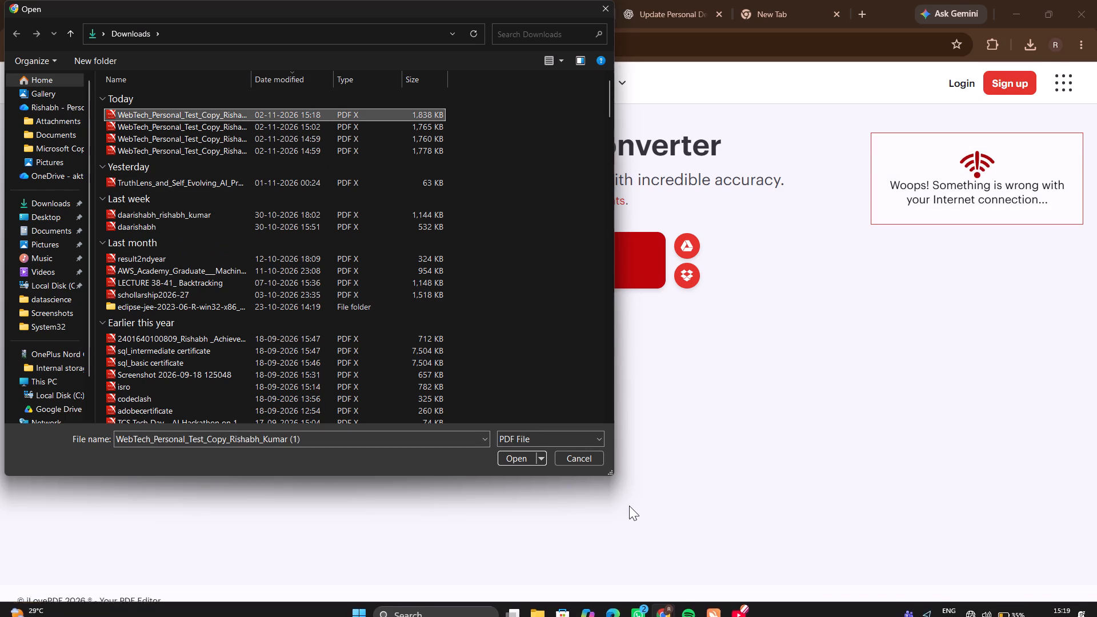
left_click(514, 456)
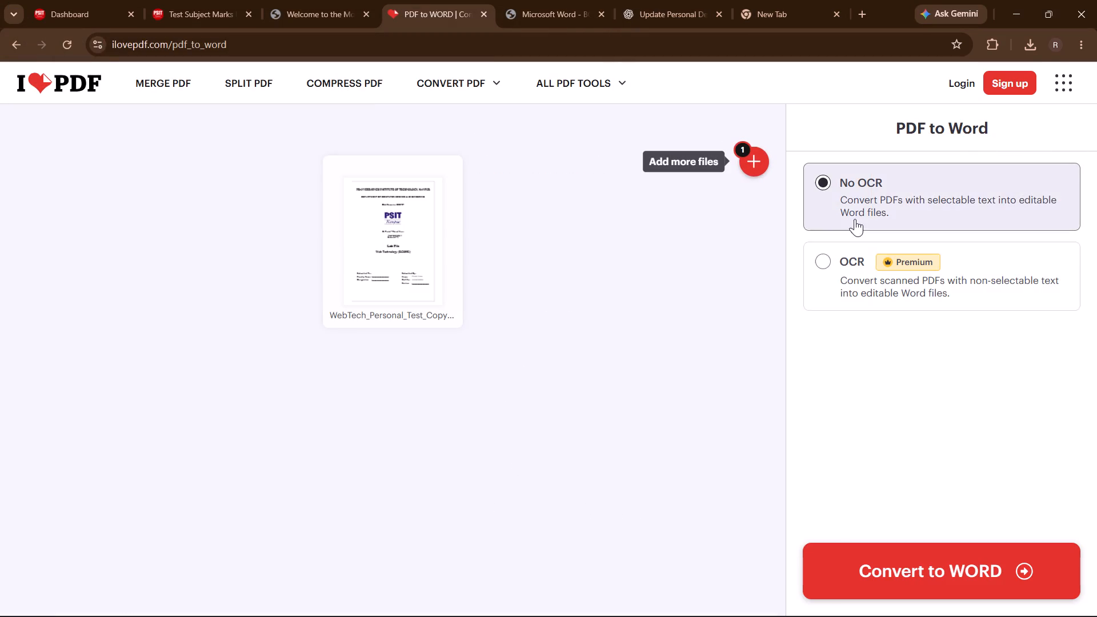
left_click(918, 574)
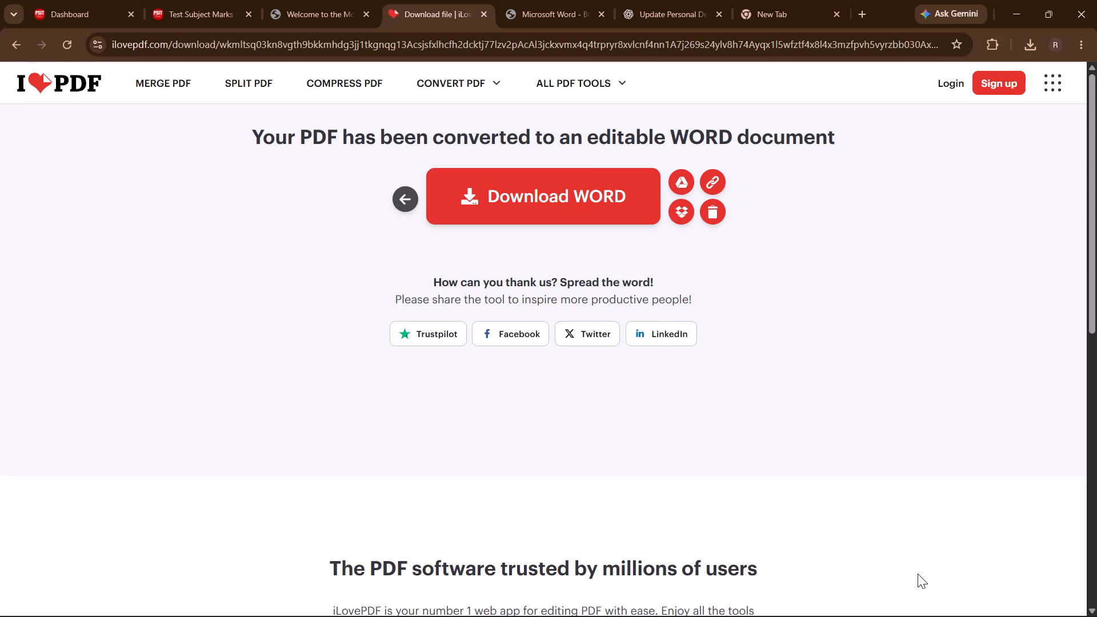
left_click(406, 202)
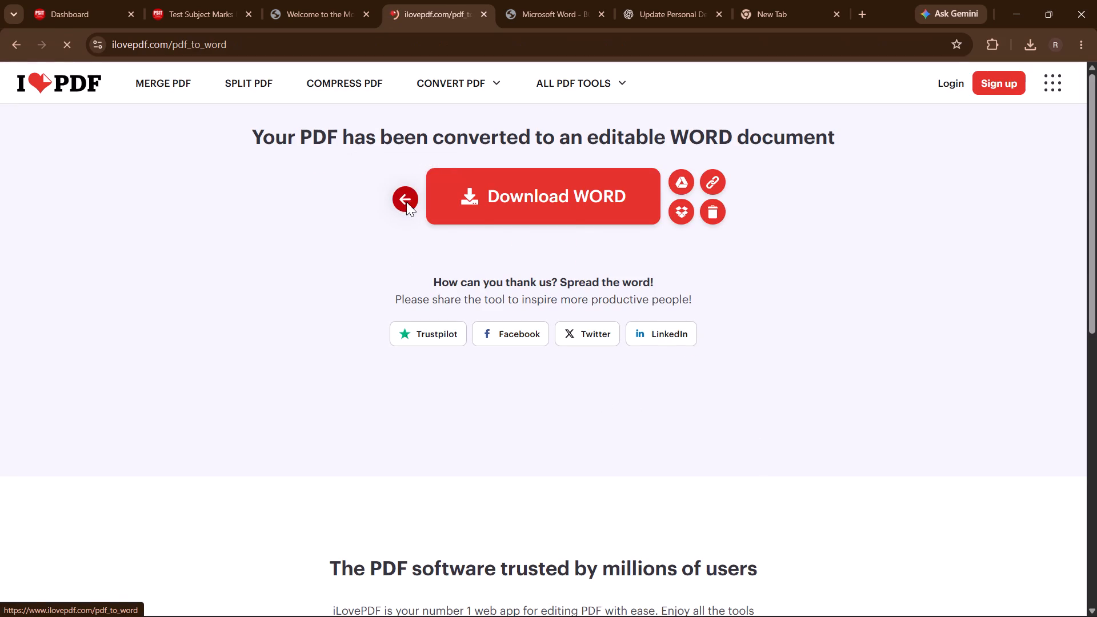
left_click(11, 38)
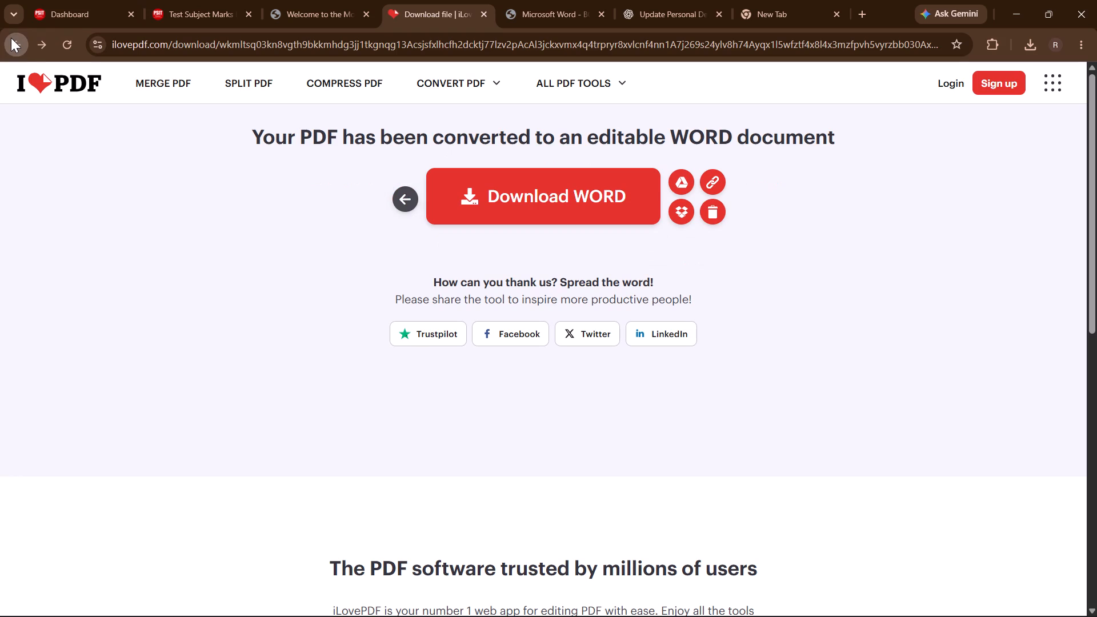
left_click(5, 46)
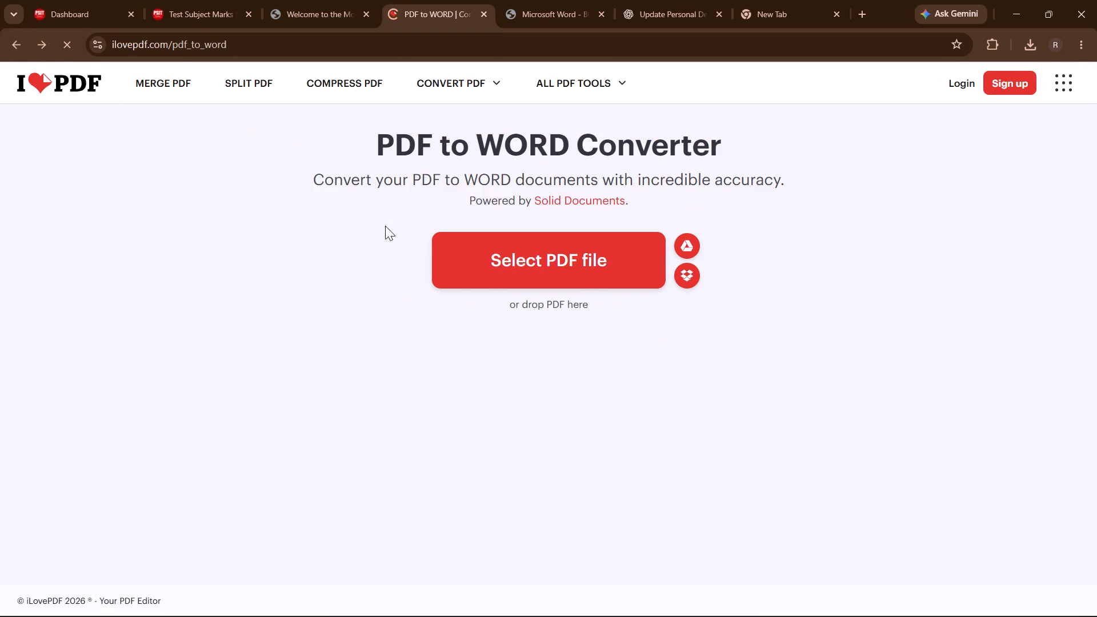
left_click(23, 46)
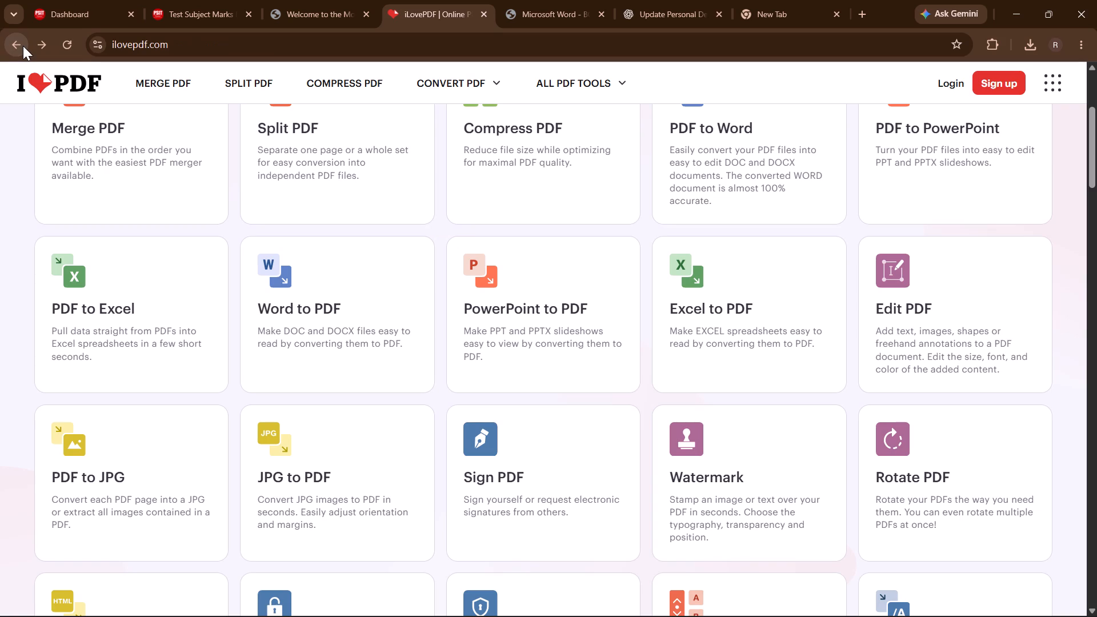
Convert the latest lab file PDF with PDF to Word without OCR and save the Word document in the Downloads folder.
scroll(524, 210, "up", 1)
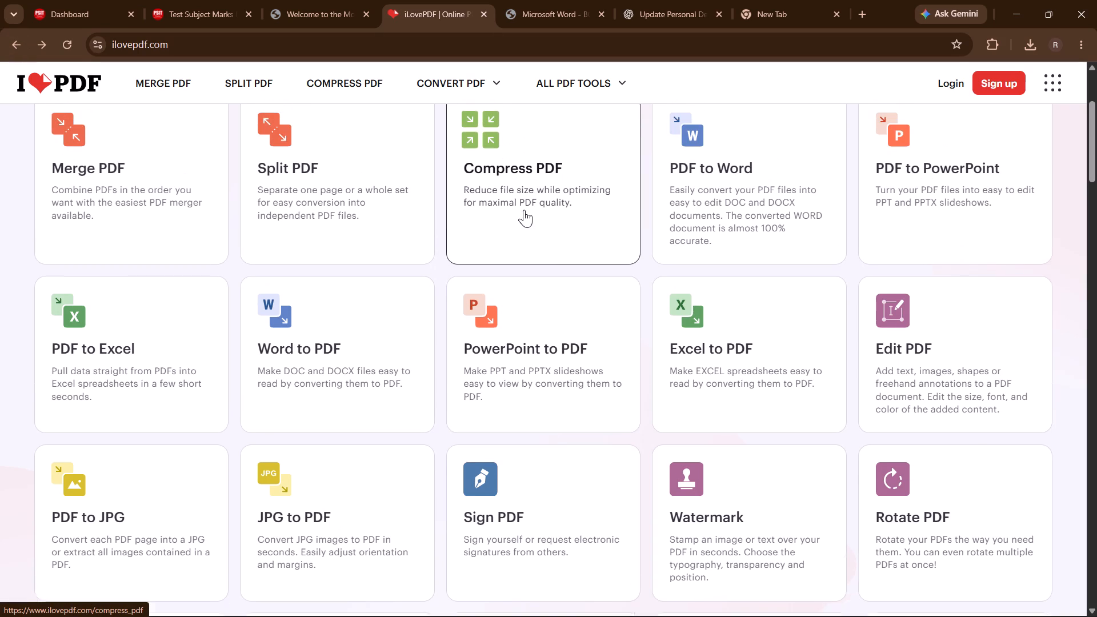
scroll(524, 210, "up", 2)
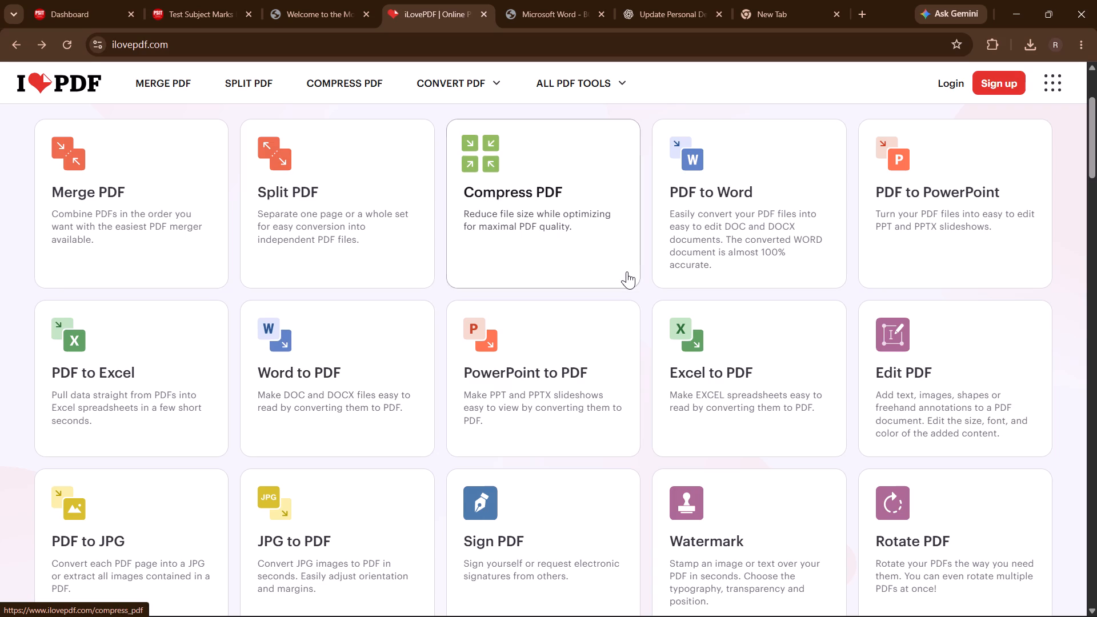
left_click(728, 245)
left_click(541, 272)
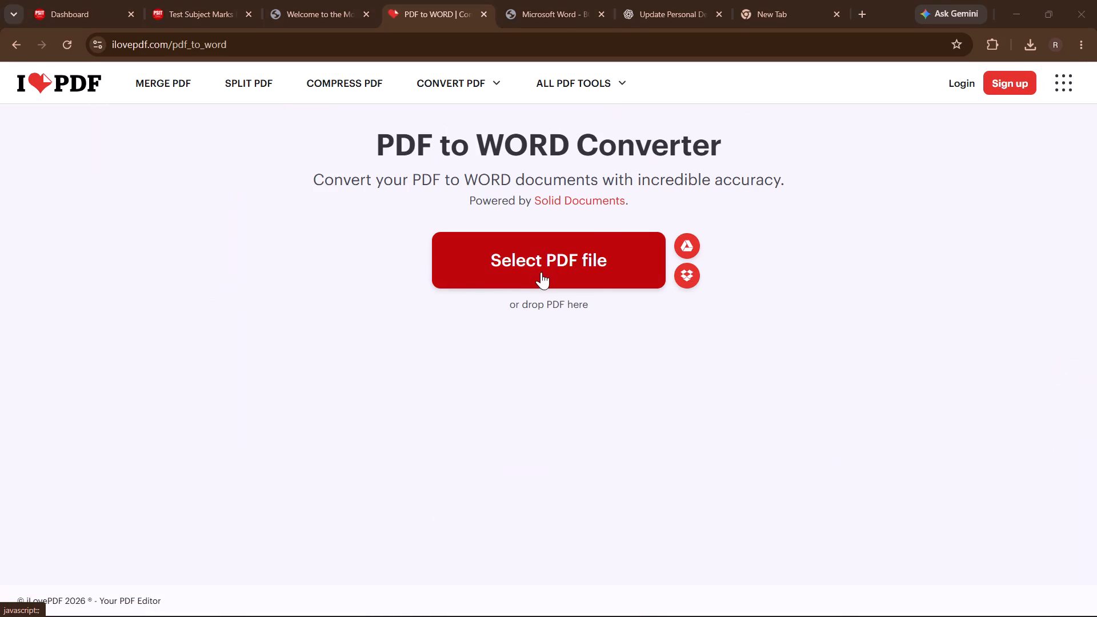
left_click(254, 120)
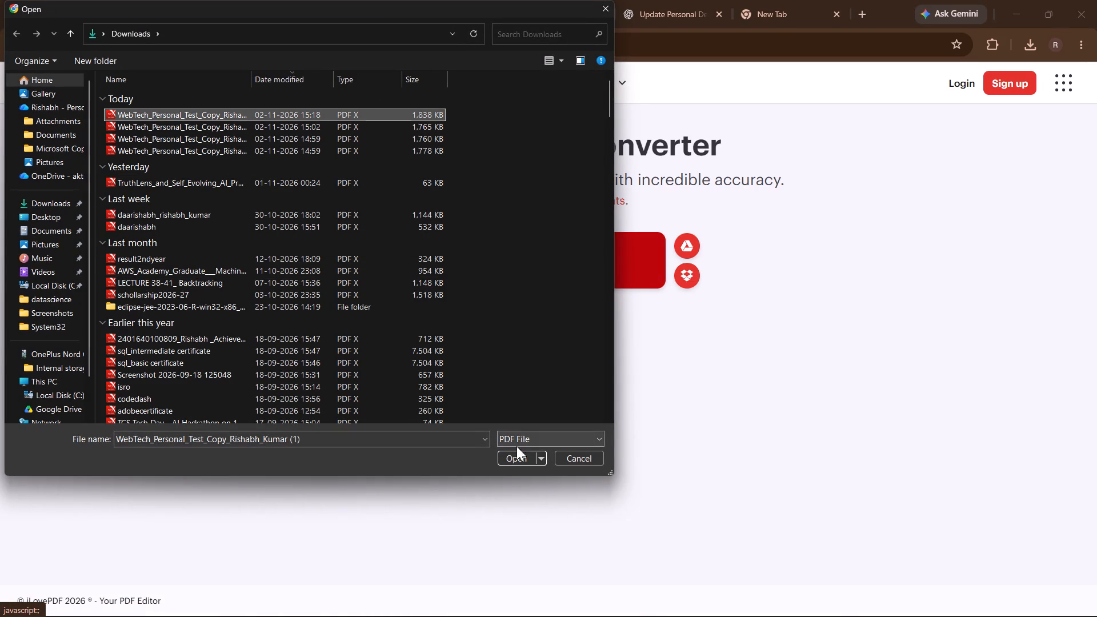
left_click(526, 462)
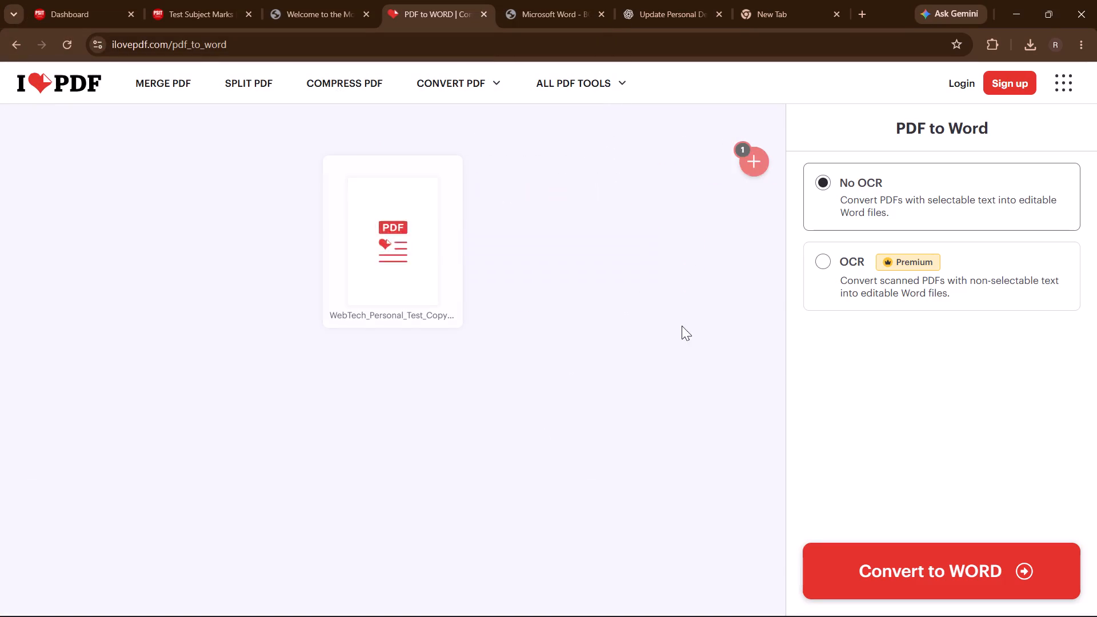
left_click(891, 562)
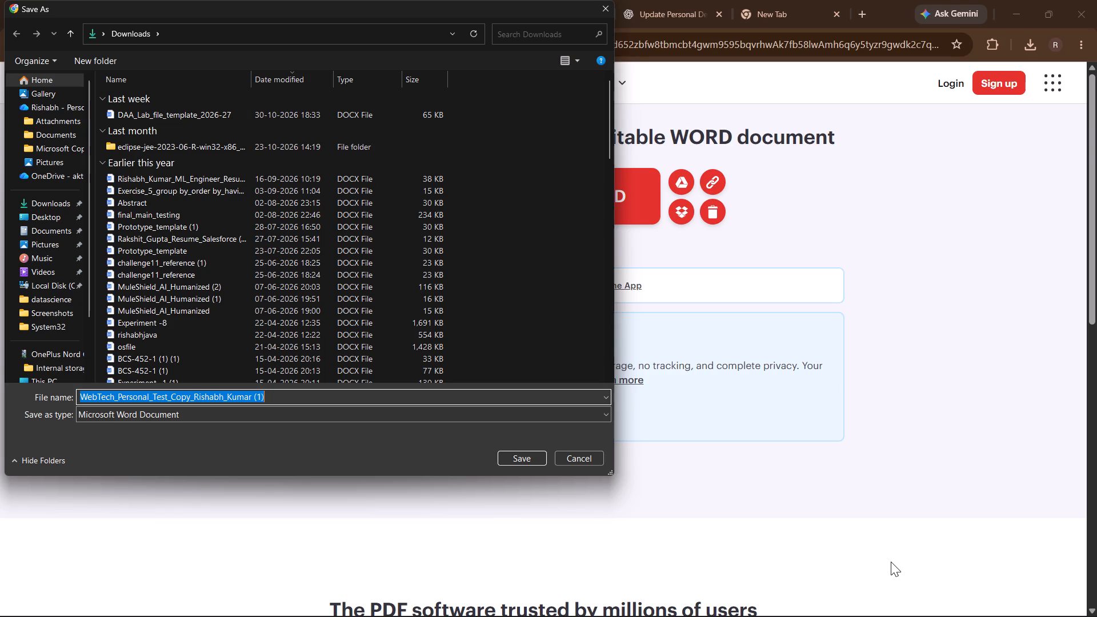
key("Return")
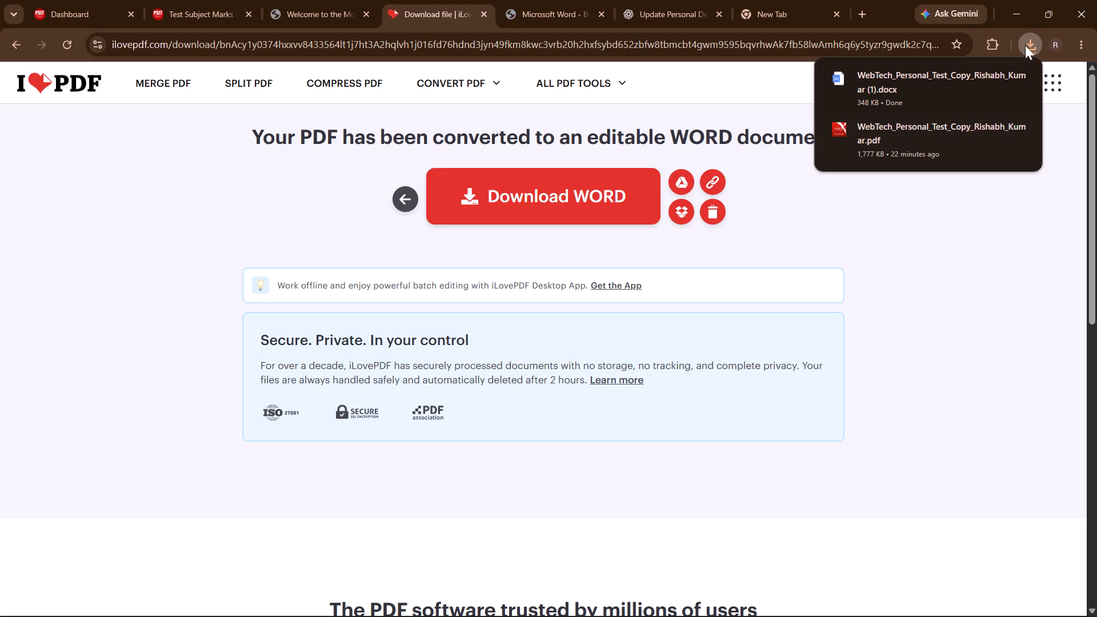
Open the downloaded Word document in WPS Office to view its cover page, and minimize it to return to the browser.
left_click(923, 87)
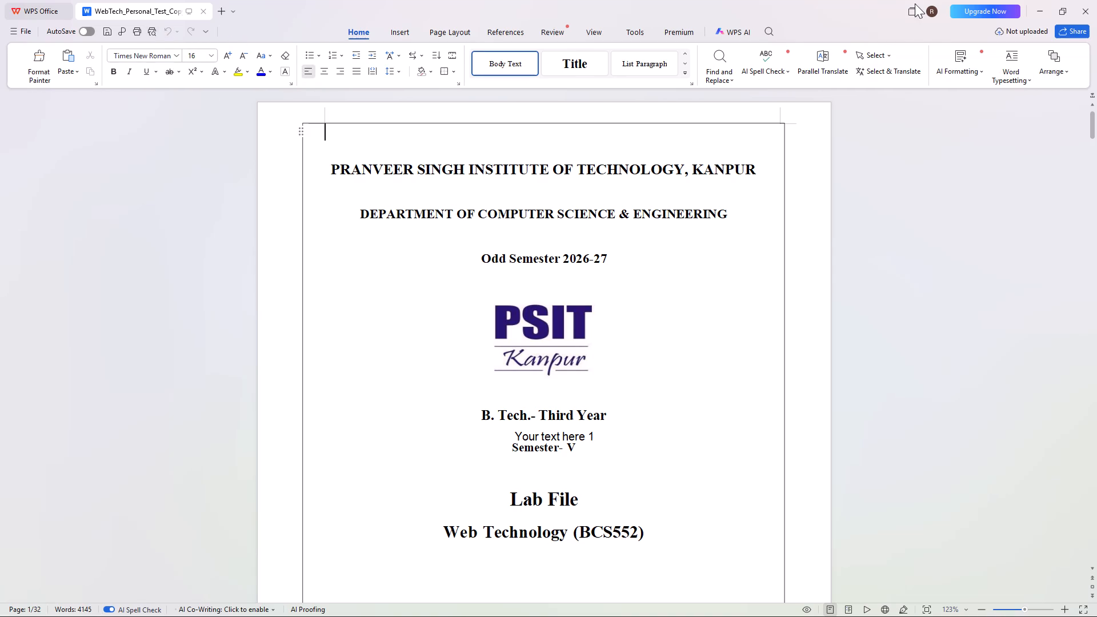
left_click(1041, 11)
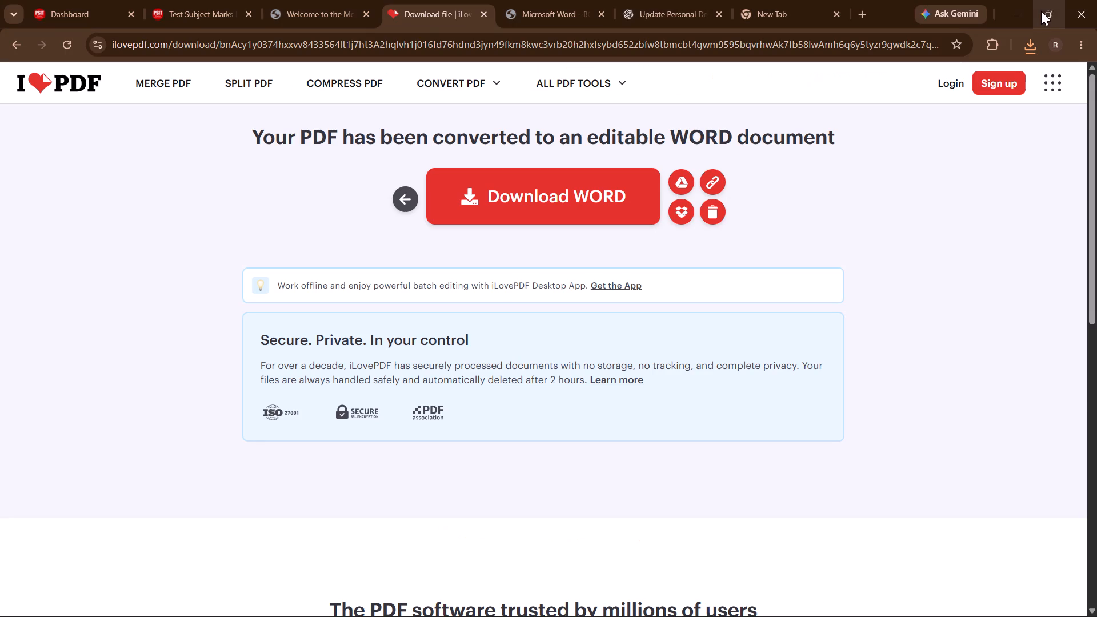
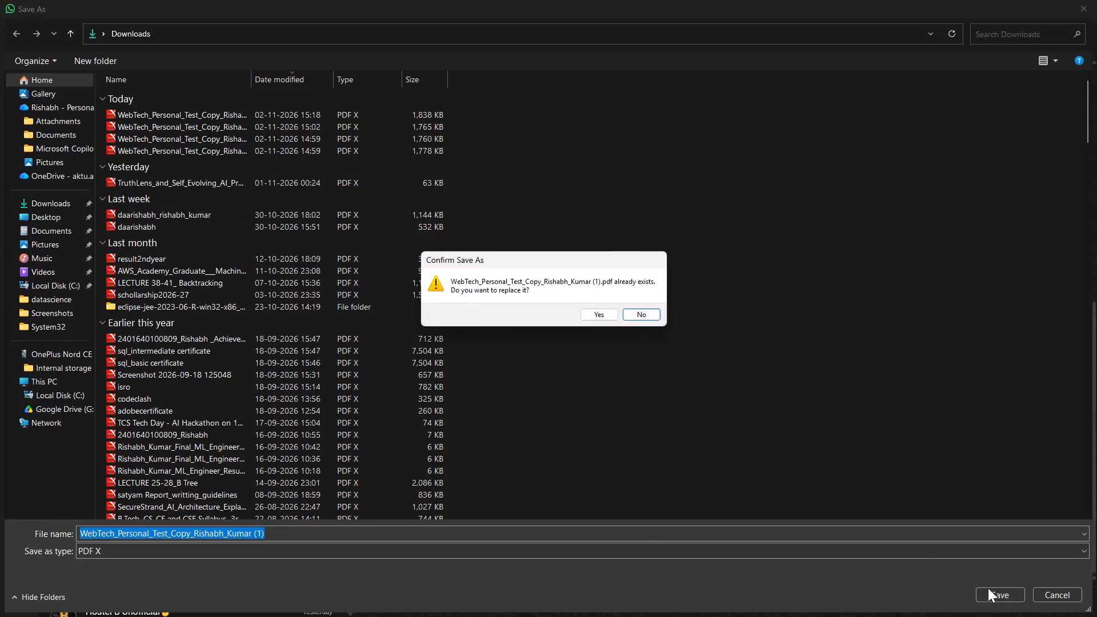
Decline replacing the existing lab file PDF in the Downloads folder and clear the suggested file name for the WhatsApp save.
left_click(348, 534)
left_click(632, 313)
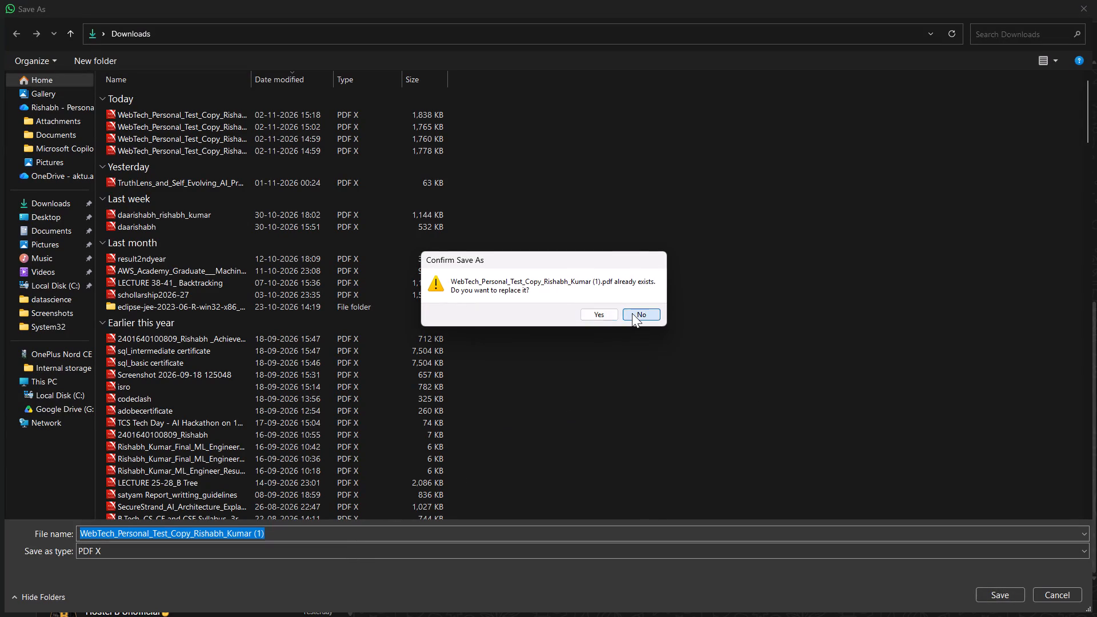
left_click(283, 538)
key("BackSpace")
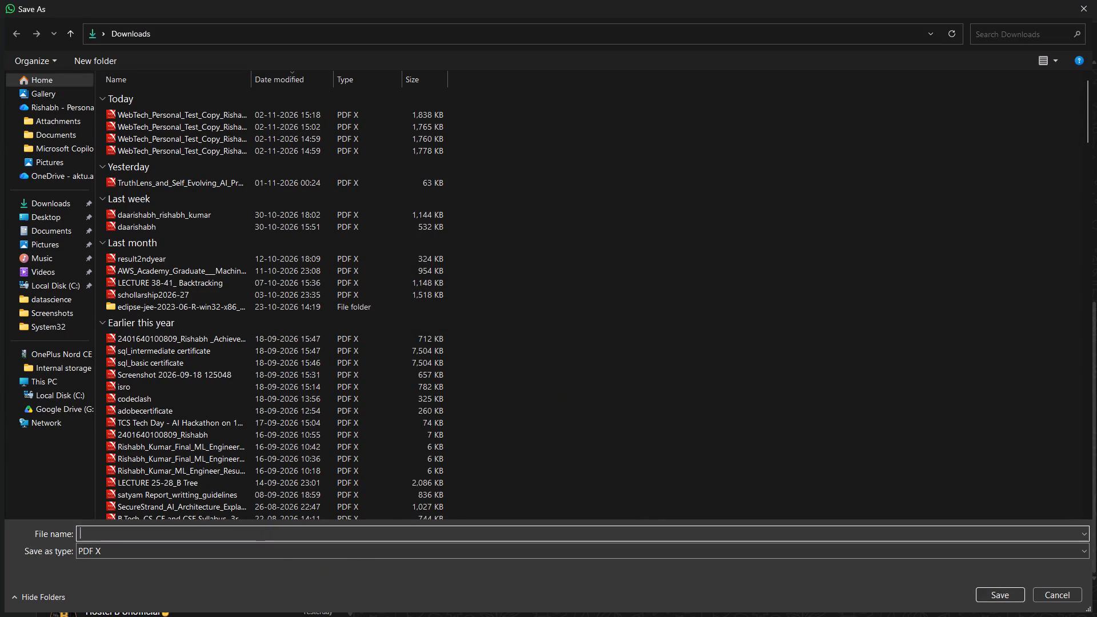